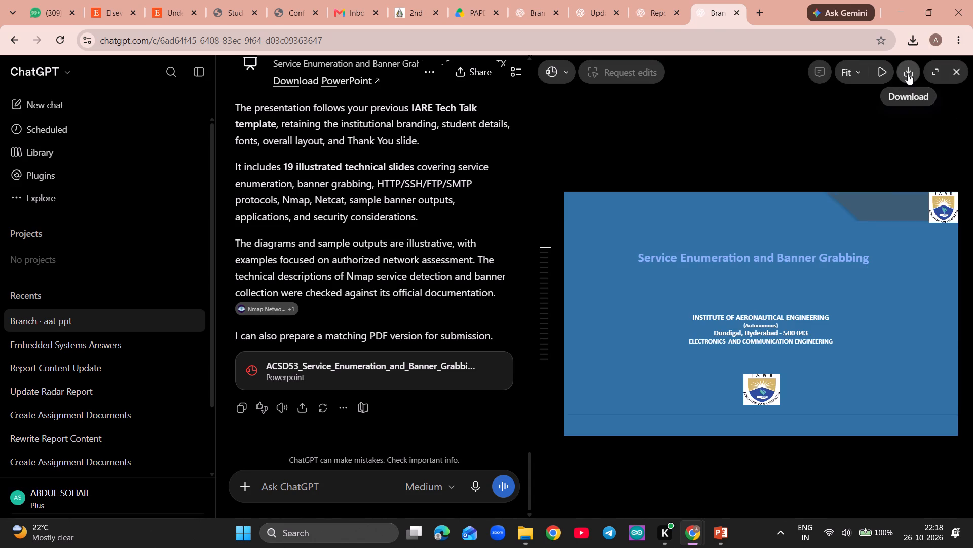
left_click(908, 74)
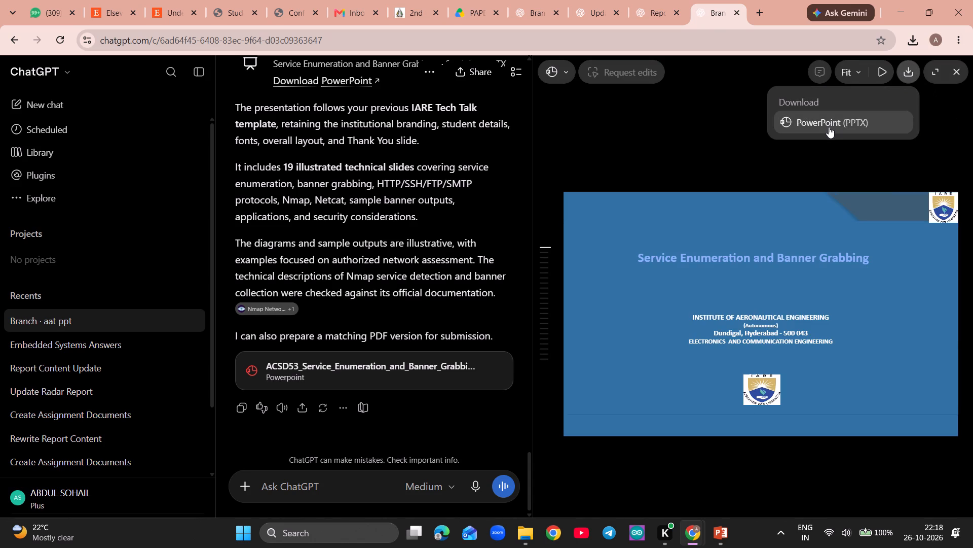
left_click(829, 127)
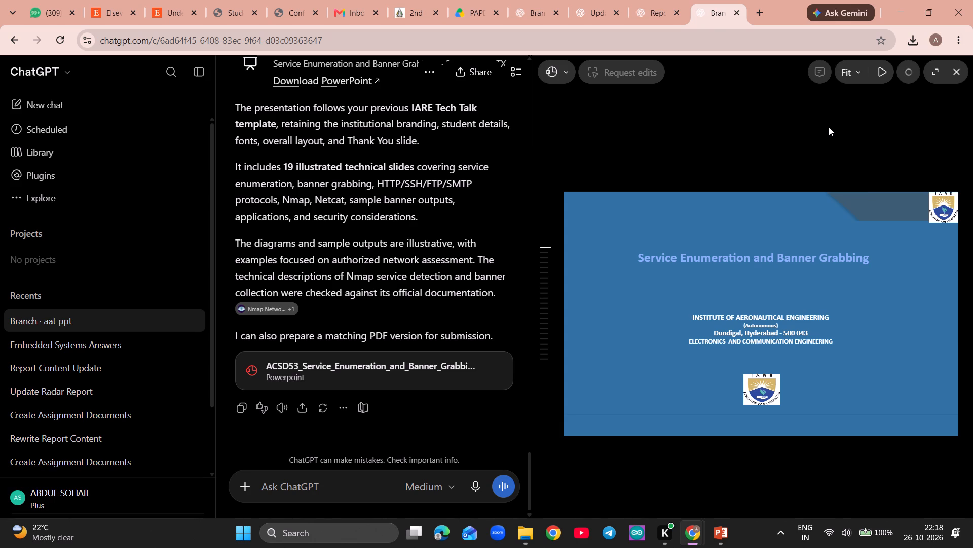
left_click(955, 79)
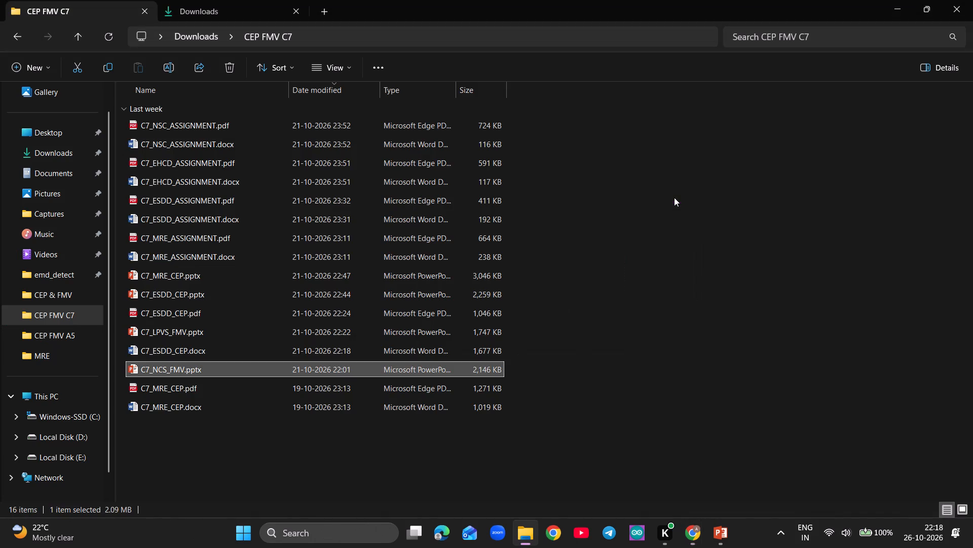
Unblock the ACSD53 Service Enumeration presentation through its file properties in the Downloads folder and open it in PowerPoint.
left_click(191, 4)
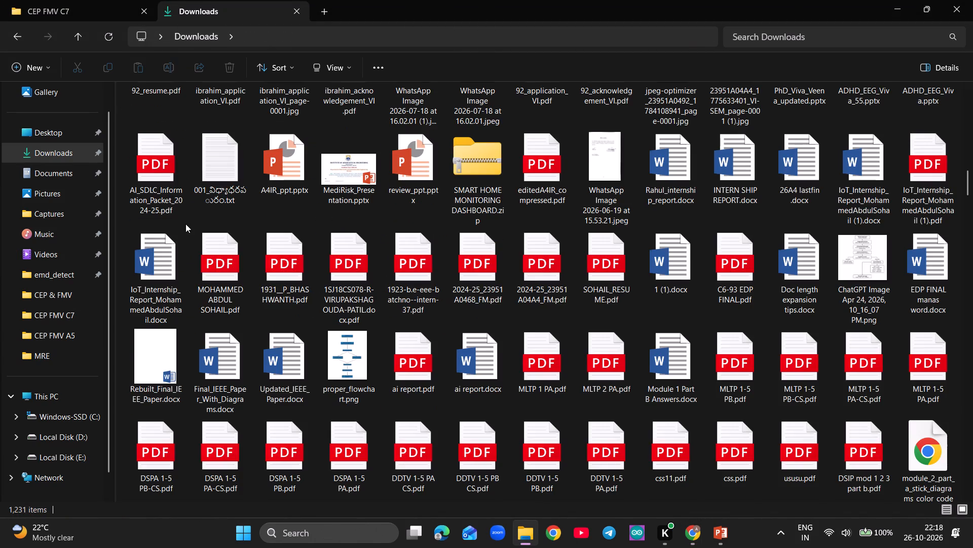
scroll(185, 224, "up", 20)
scroll(185, 224, "up", 9)
left_click(219, 149)
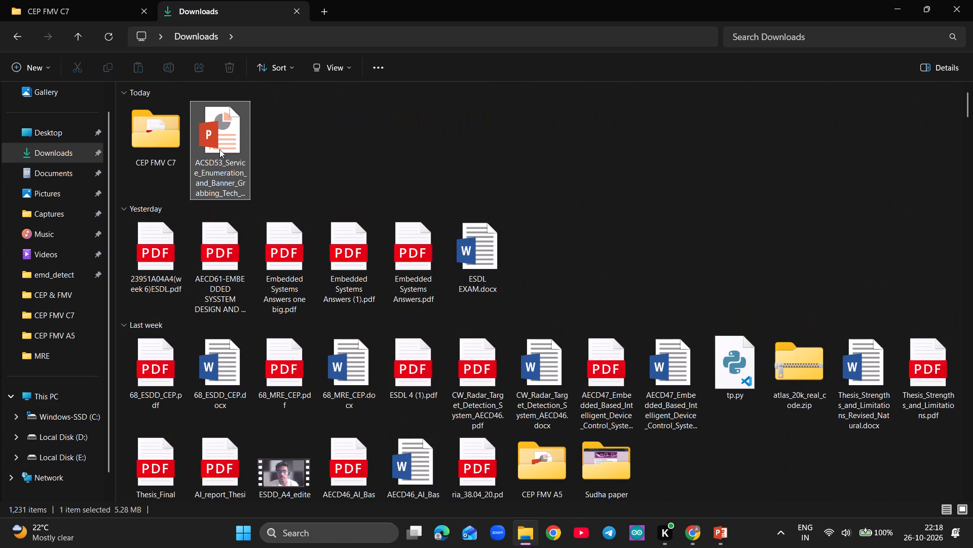
key("ctrl+alt+Return")
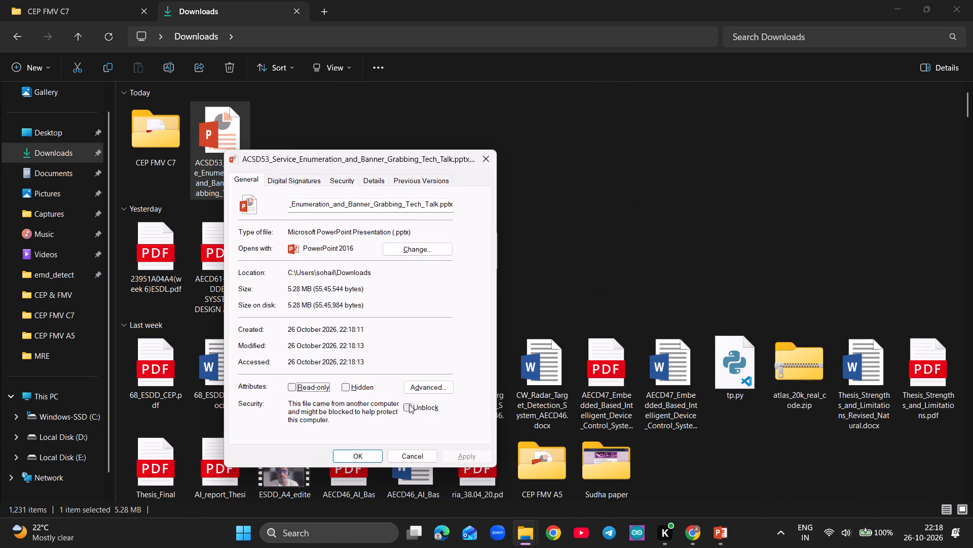
left_click(409, 404)
key("Return")
key("Return")
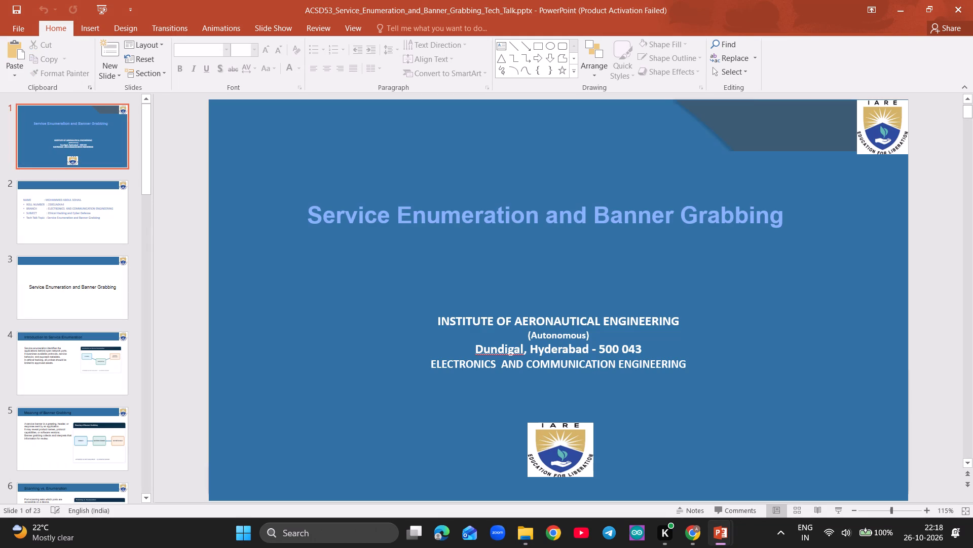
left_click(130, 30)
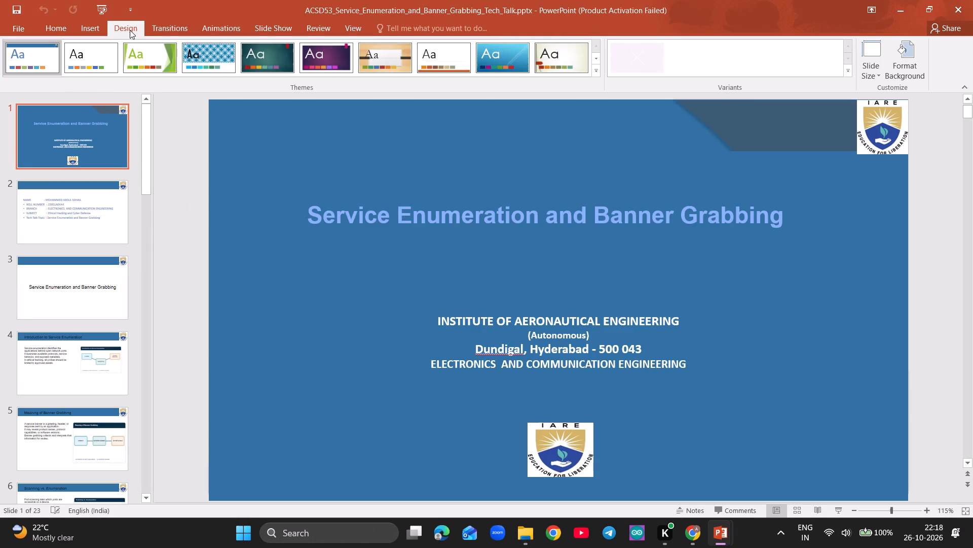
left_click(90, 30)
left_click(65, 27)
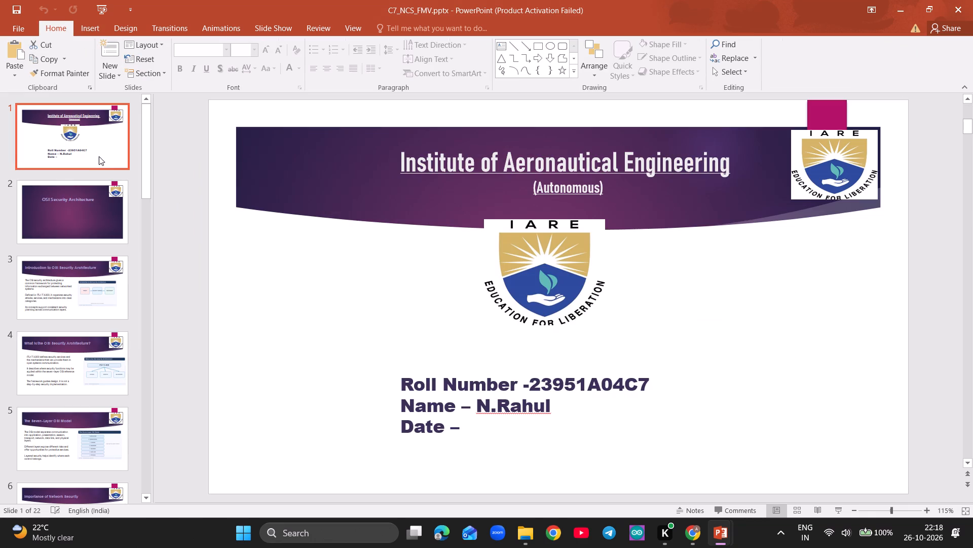
Copy slide 3 of C7_NCS_FMV and paste it into the slide master of the ACSD53 presentation, then close master view.
left_click(71, 301)
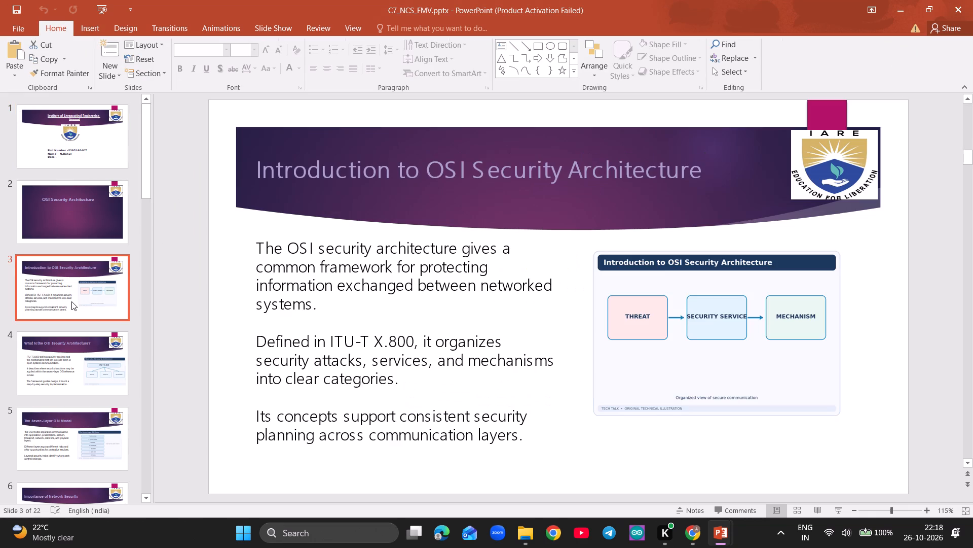
key("ctrl+c")
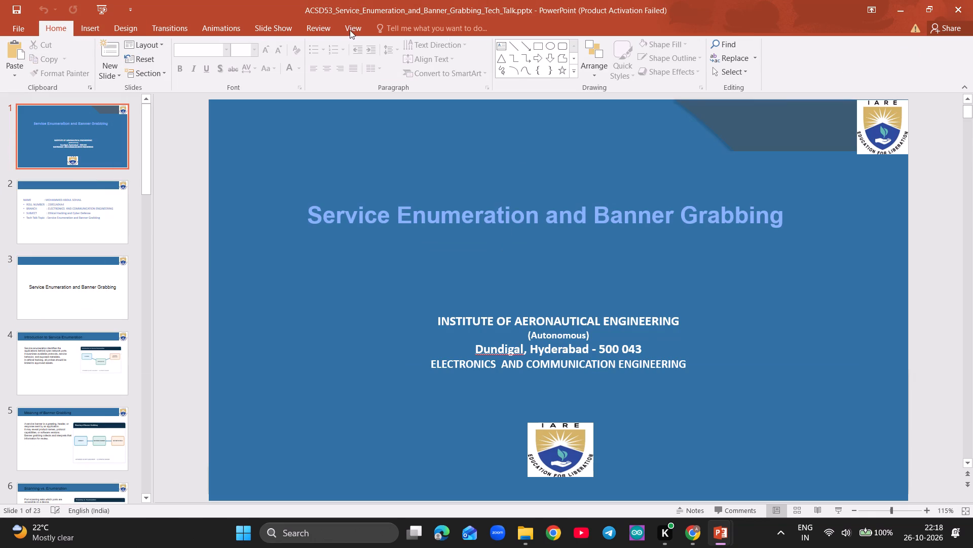
left_click(357, 30)
left_click(153, 55)
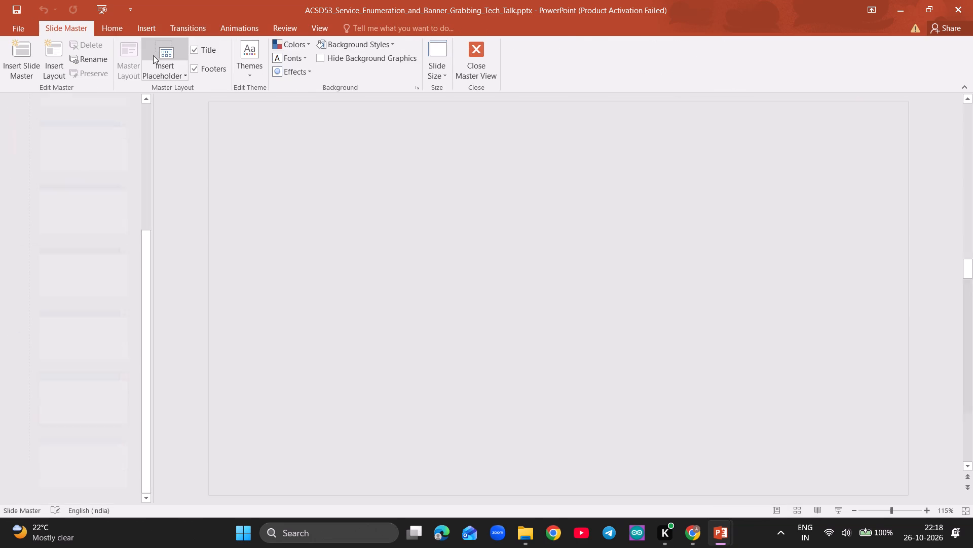
key("ctrl+v")
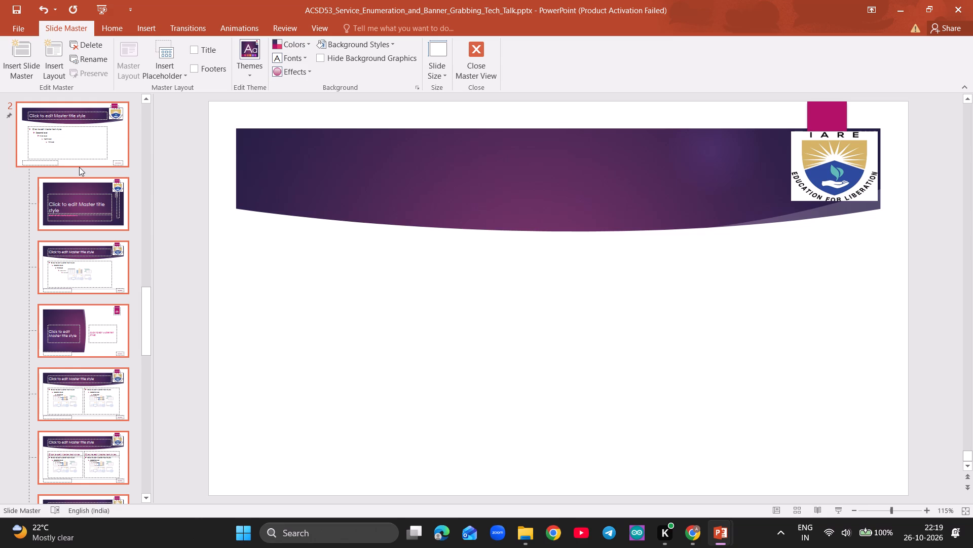
left_click(464, 52)
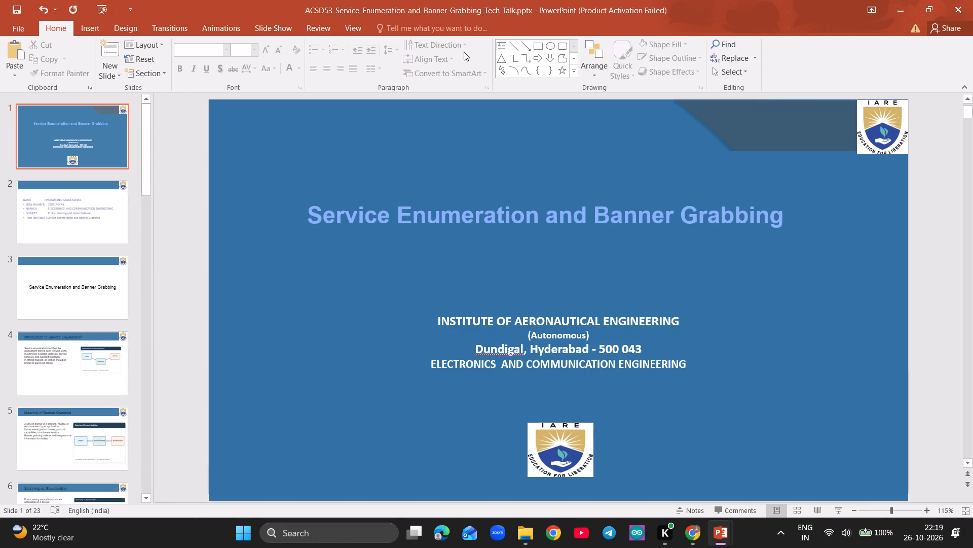
Apply the imported purple theme with the IARE logo to the ACSD53 presentation's slides.
left_click(117, 26)
left_click(94, 56)
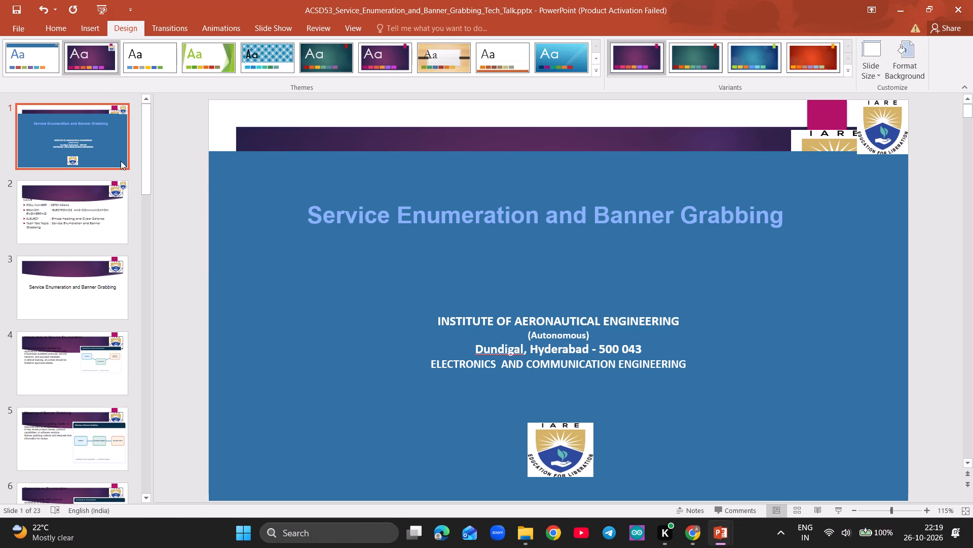
Copy the OSI Security Architecture title slide from C7_NCS_FMV and paste it after slide 2 of the ACSD53 presentation.
left_click(106, 139)
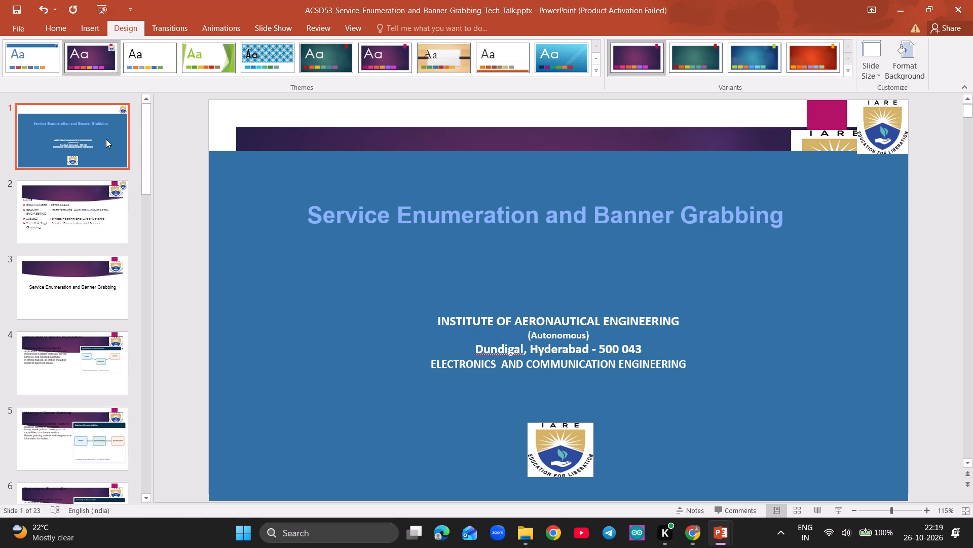
left_click(89, 222)
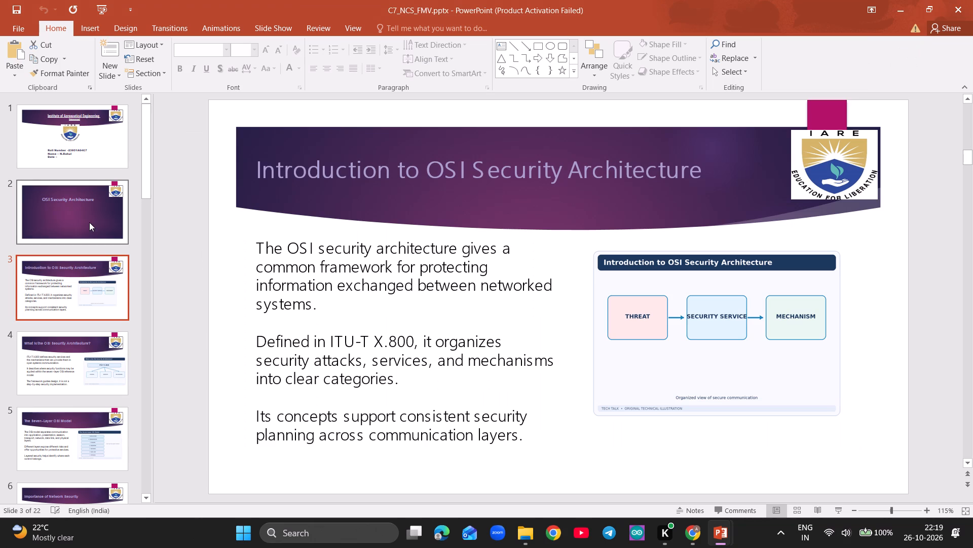
left_click(99, 223)
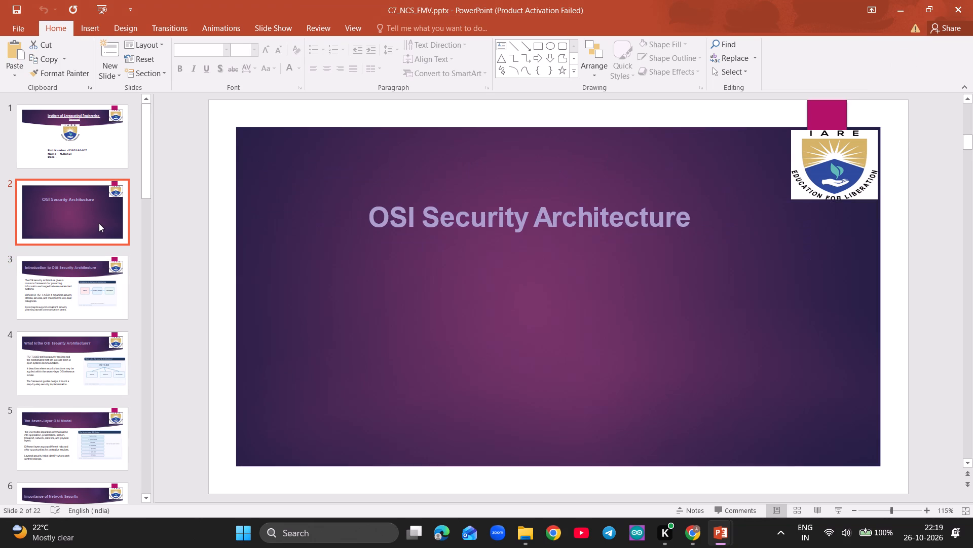
key("ctrl+c")
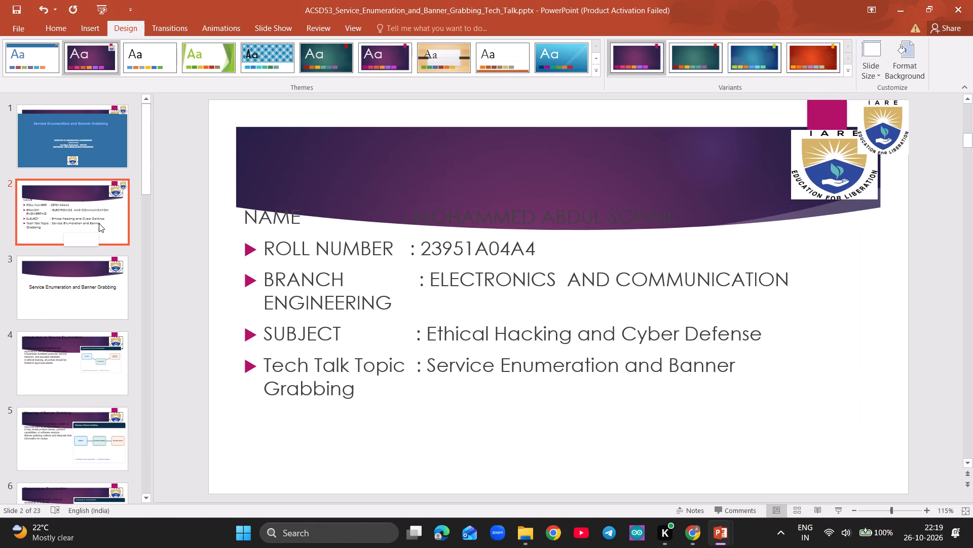
key("ctrl+v")
left_click_drag(79, 280, 80, 271)
Copy the institute and student details slide from C7_NCS_FMV into the ACSD53 presentation and move it to position 2.
scroll(80, 271, "right", 1)
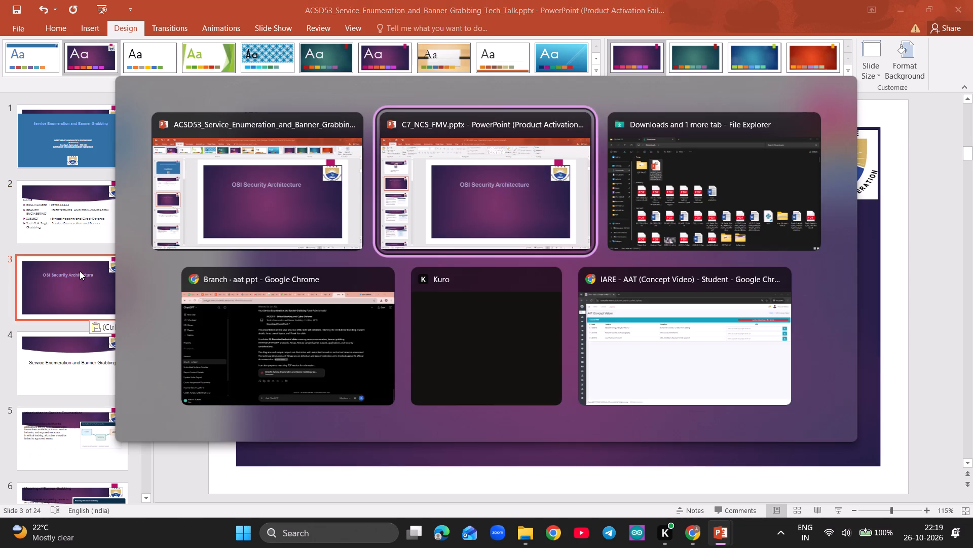
left_click(72, 151)
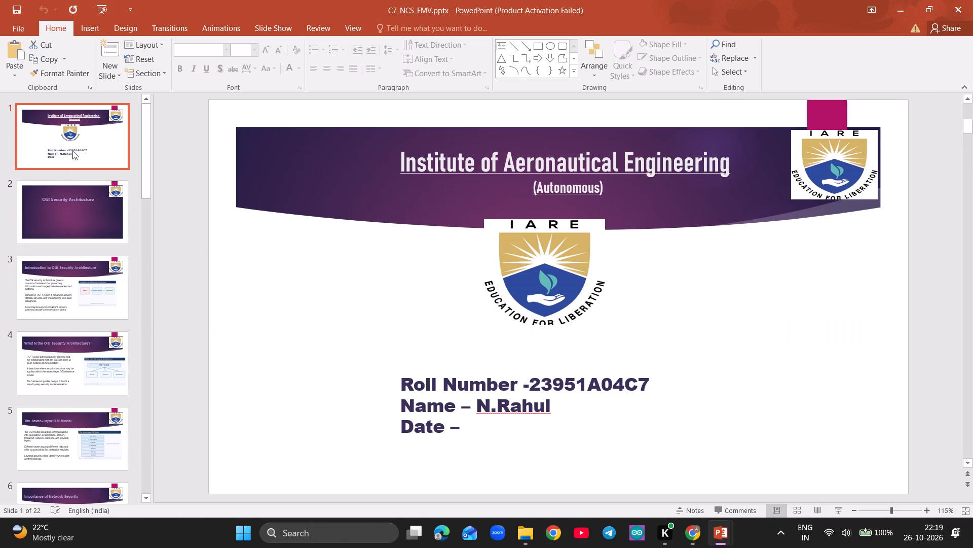
key("ctrl+c")
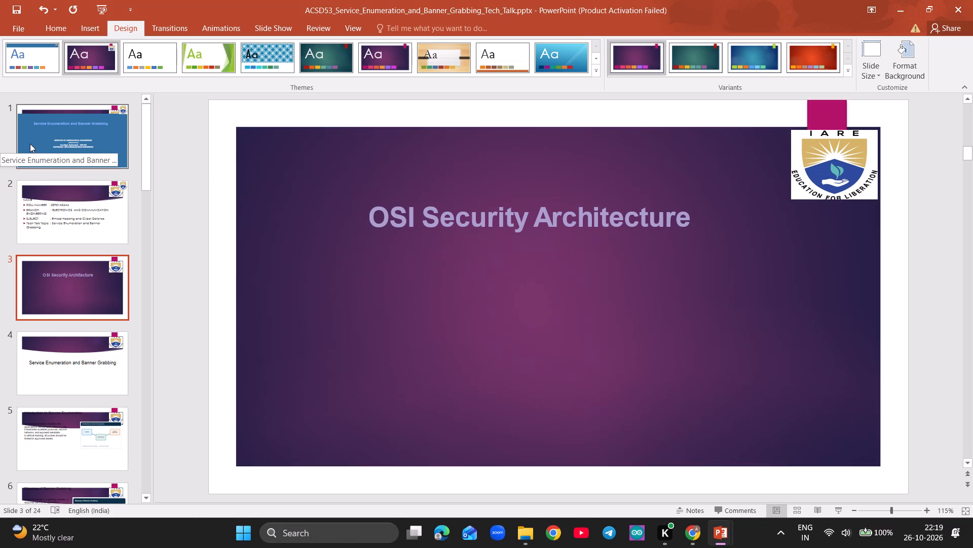
key("ctrl+v")
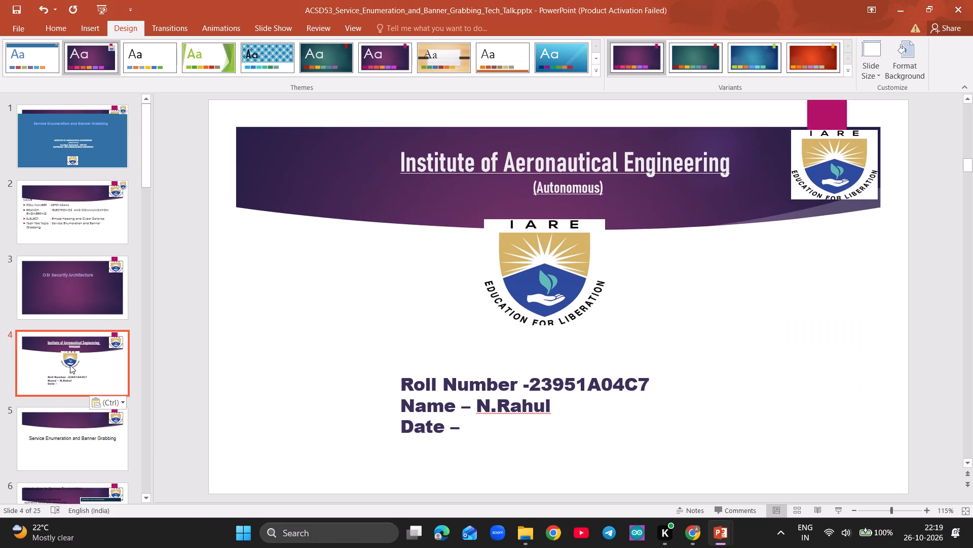
left_click_drag(69, 372, 82, 204)
Delete the original student details slide with the branch, subject and Tech Talk topic at position 3.
left_click(61, 305)
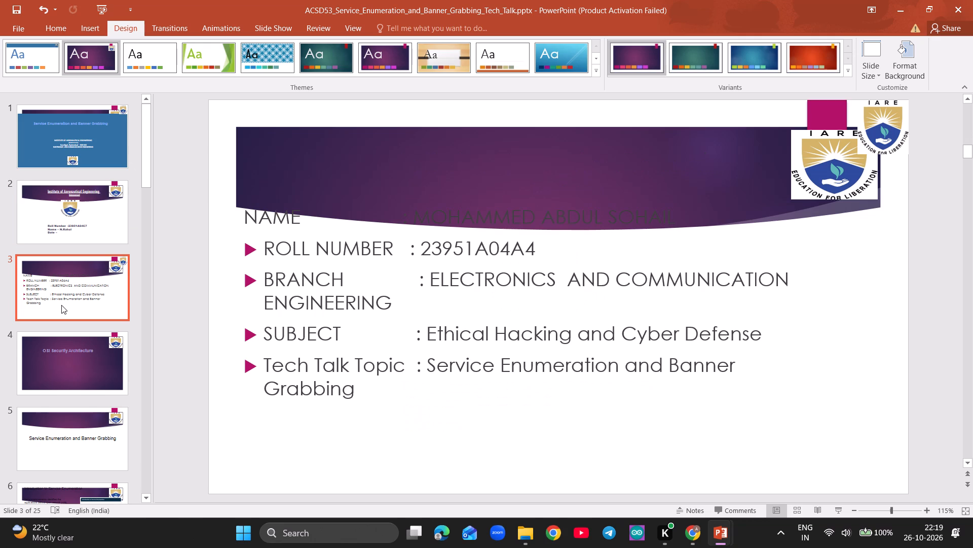
left_click(64, 297)
key("Delete")
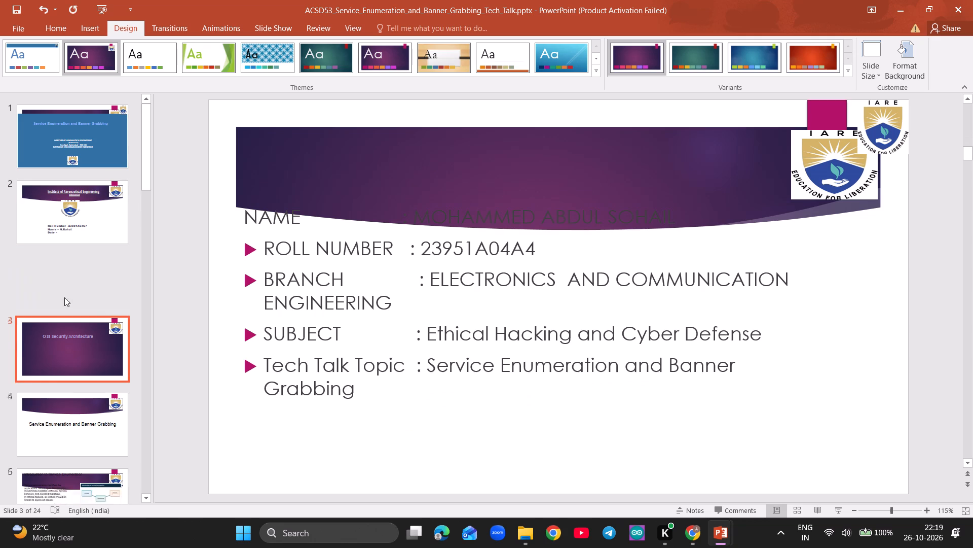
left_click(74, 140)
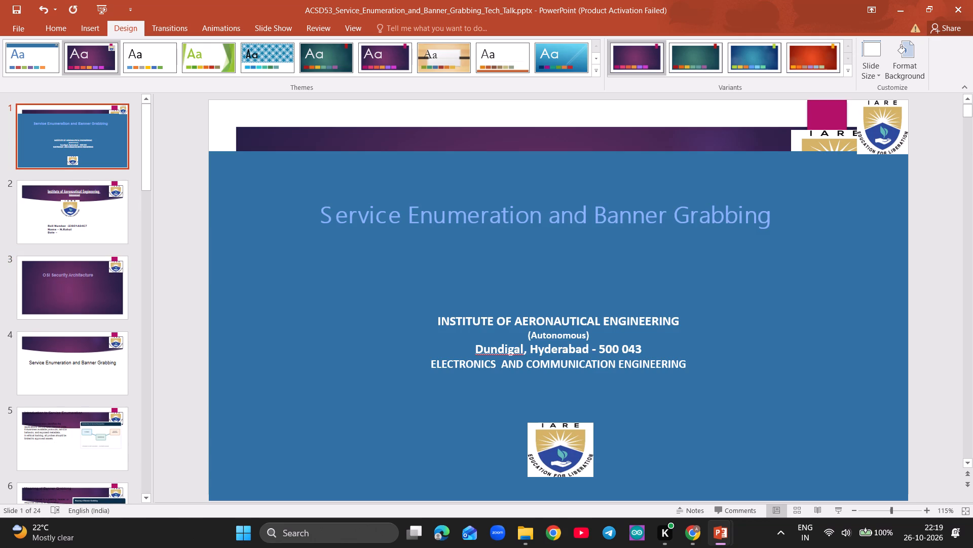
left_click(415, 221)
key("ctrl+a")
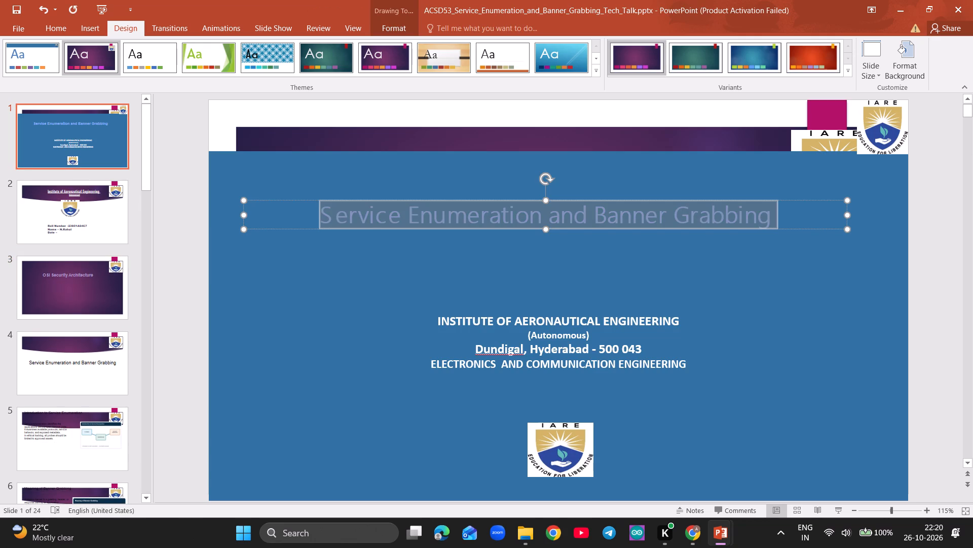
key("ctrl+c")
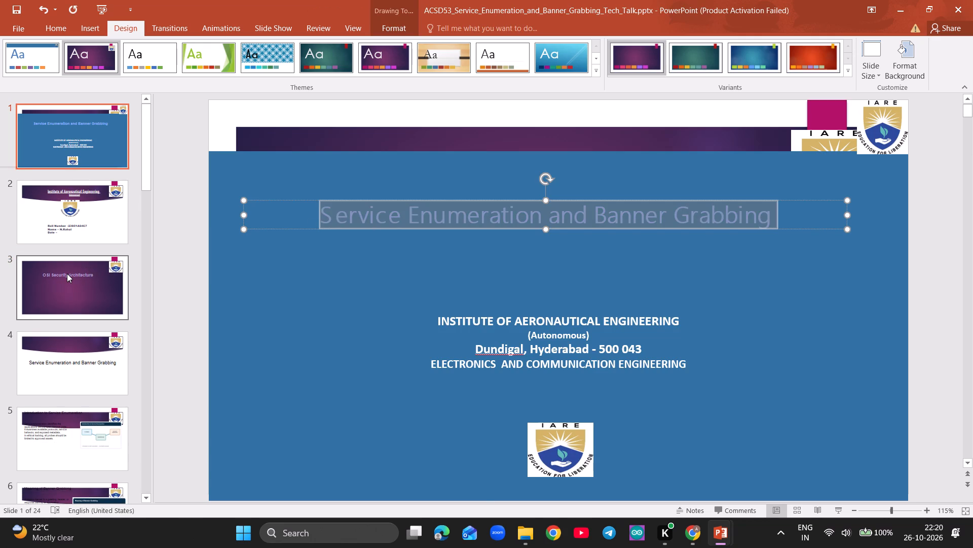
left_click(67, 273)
Replace the OSI Security Architecture title on slide 3 with slide 4's Service Enumeration and Banner Grabbing title, pasted as text only.
left_click(86, 356)
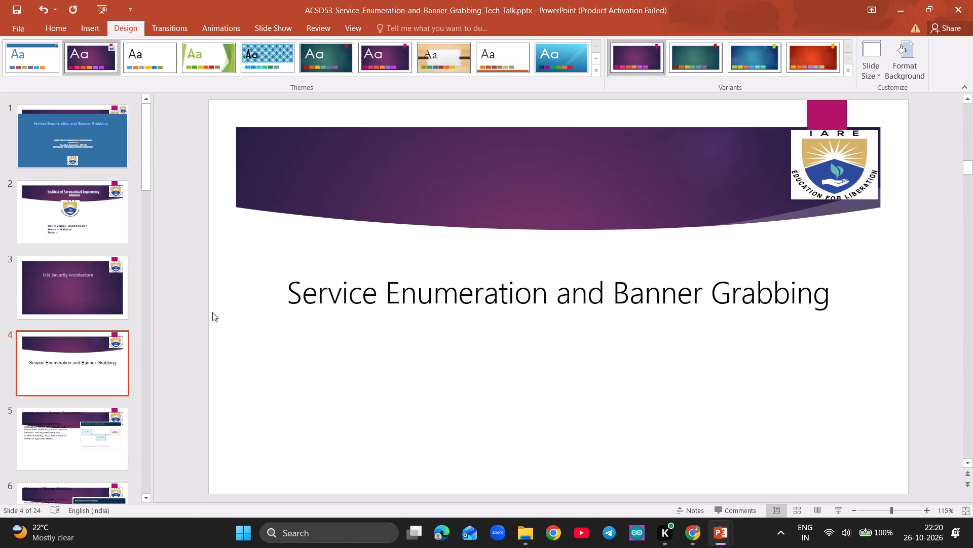
left_click(411, 301)
key("ctrl+a")
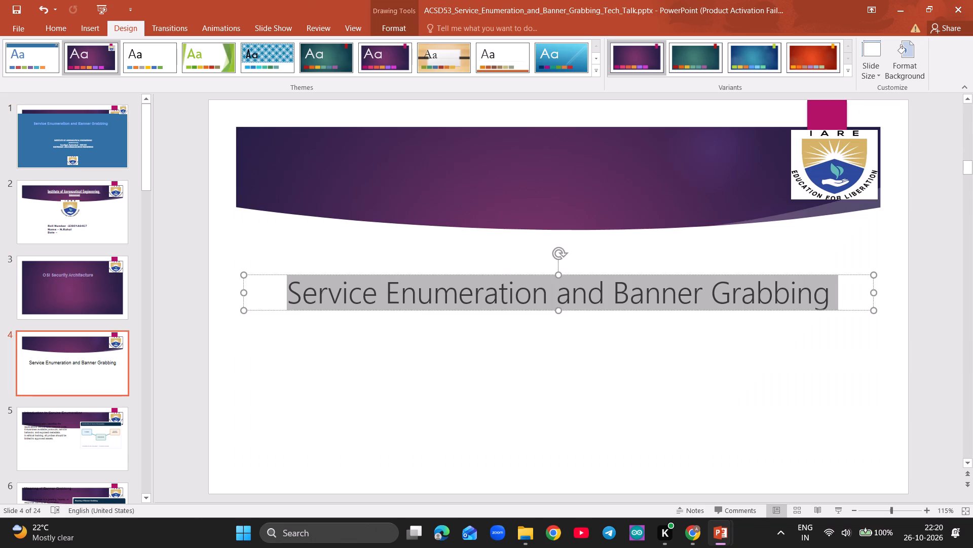
key("ctrl+c")
left_click(62, 262)
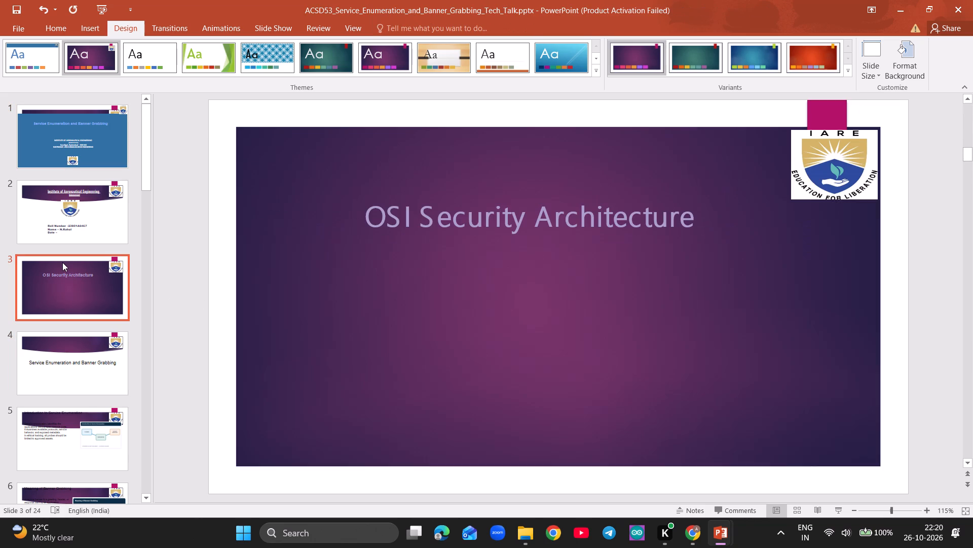
left_click(395, 225)
key("ctrl+a")
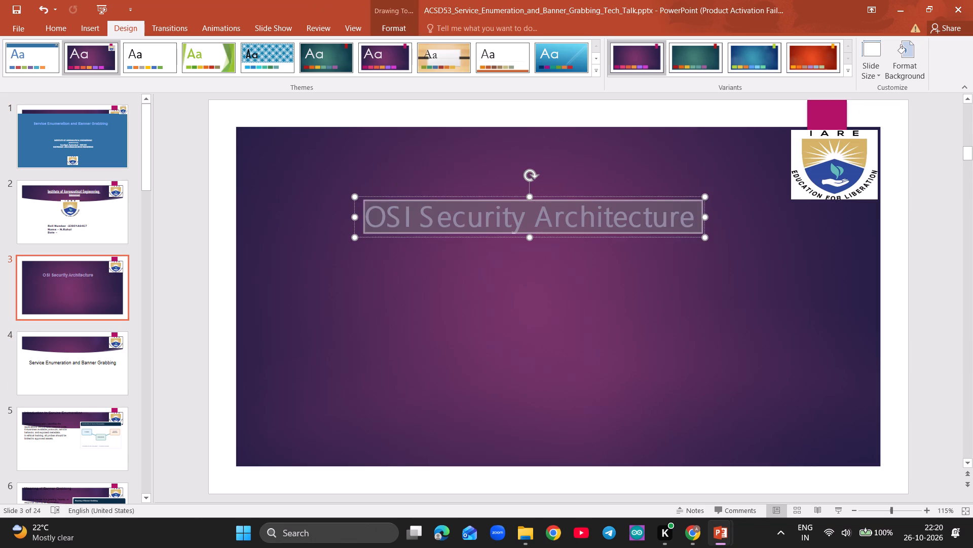
key("ctrl+v")
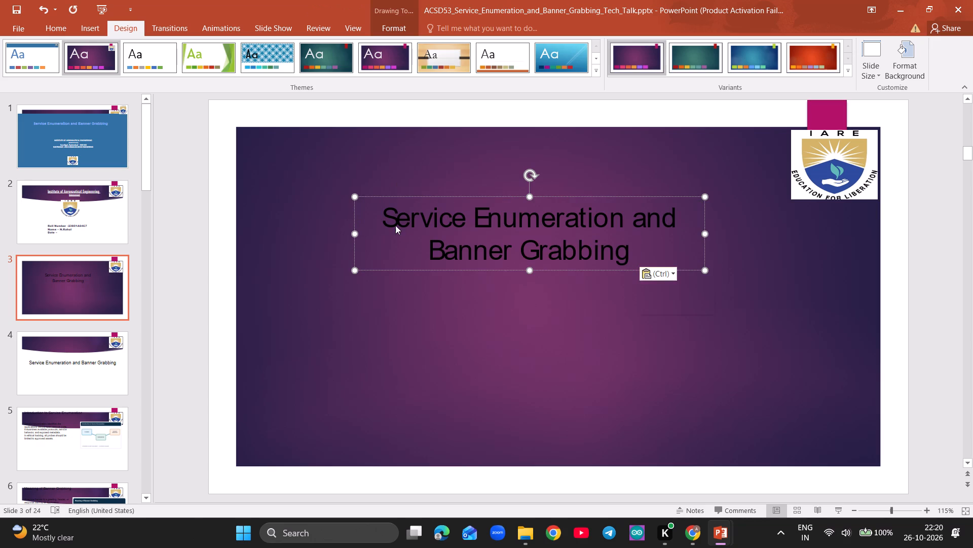
key("Right")
key("Right")
key("Right")
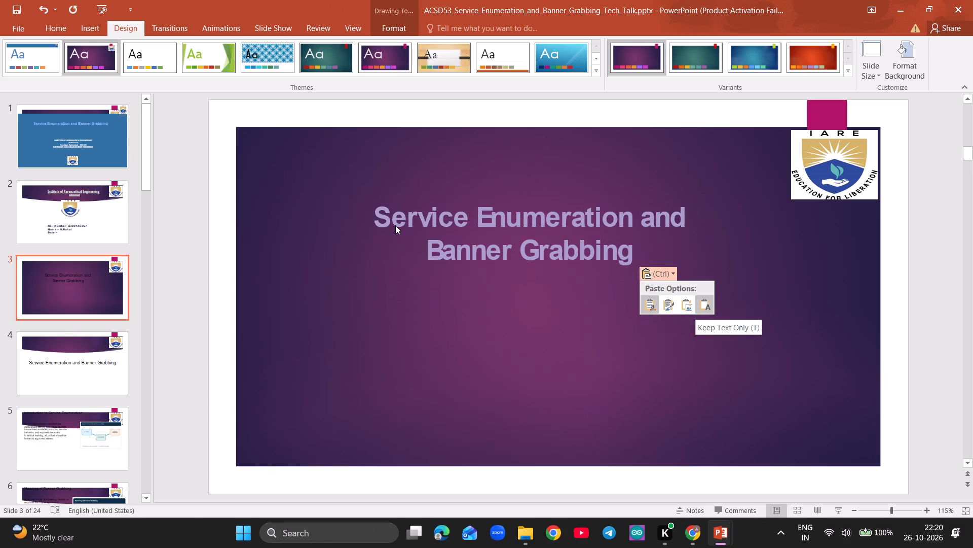
key("Return")
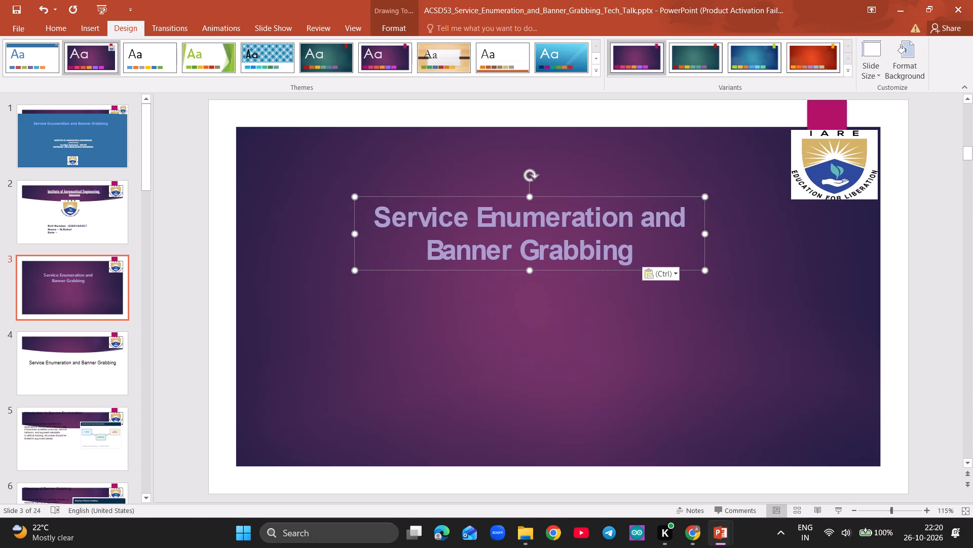
Widen the title's text box on slide 3 slightly, keeping the title on two lines.
left_click_drag(705, 234, 776, 241)
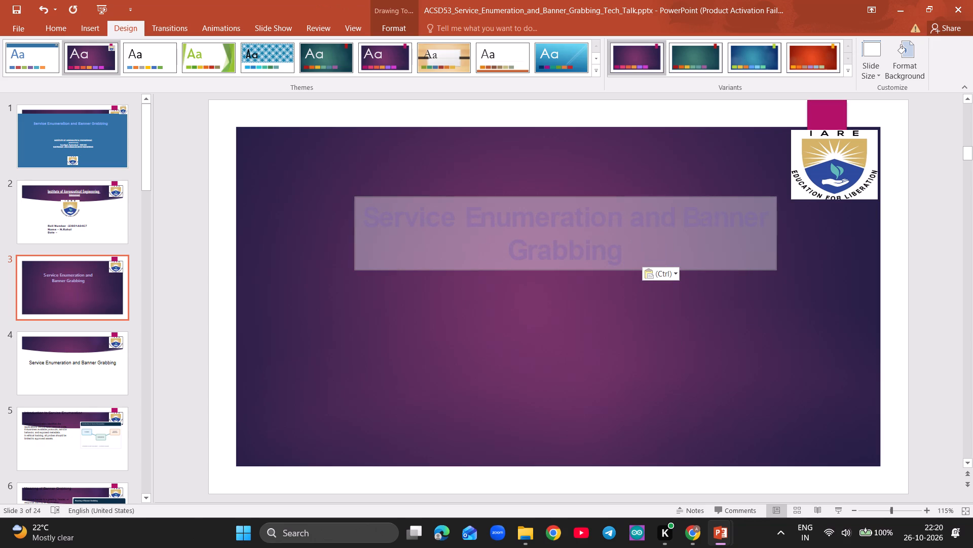
left_click_drag(776, 241, 777, 241)
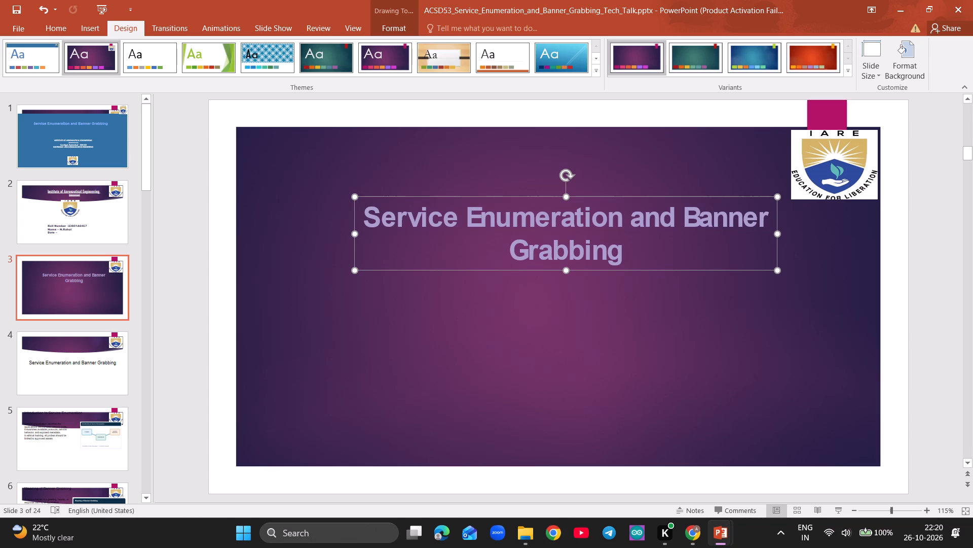
left_click_drag(777, 234, 734, 234)
left_click(638, 329)
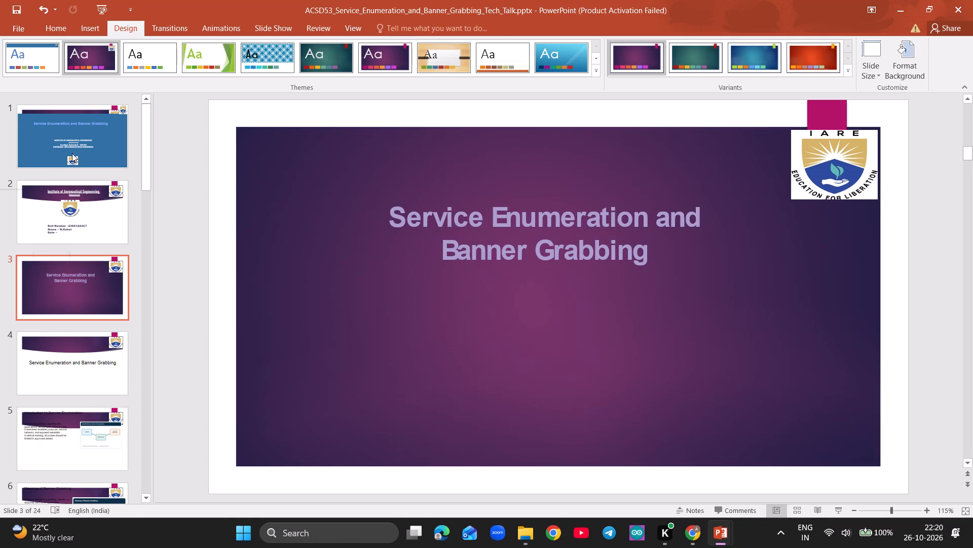
Delete the old blue title slide at position 1 and the plain Service Enumeration and Banner Grabbing slide following the purple title slide.
left_click(108, 130)
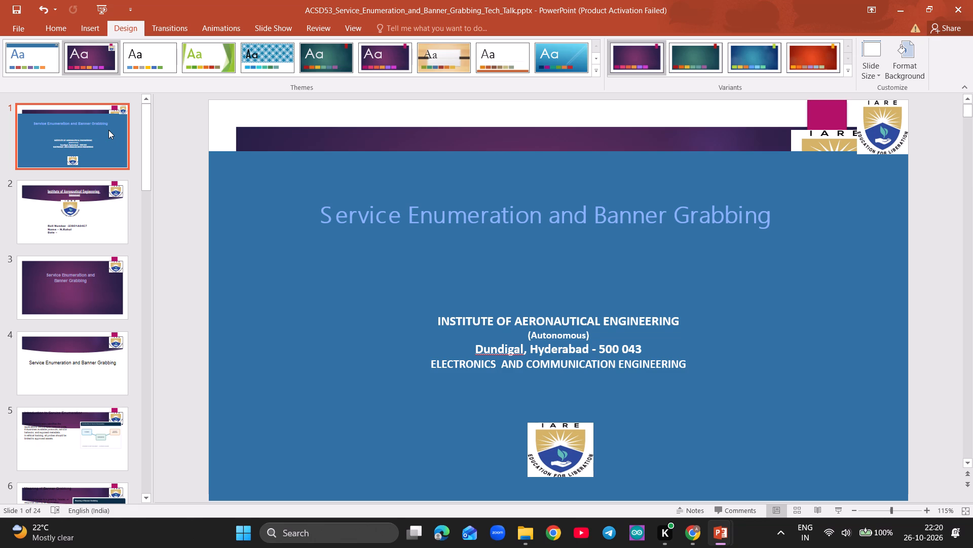
key("Delete")
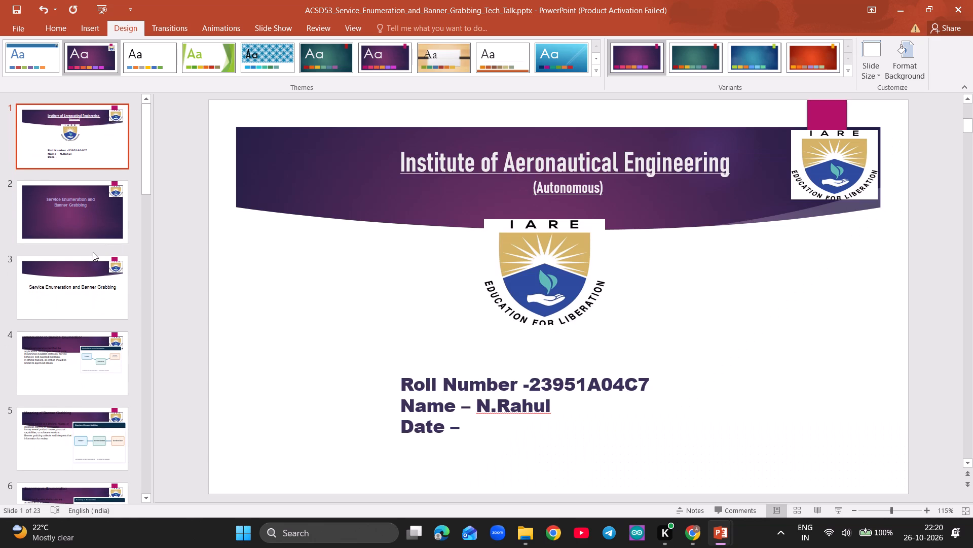
left_click(94, 276)
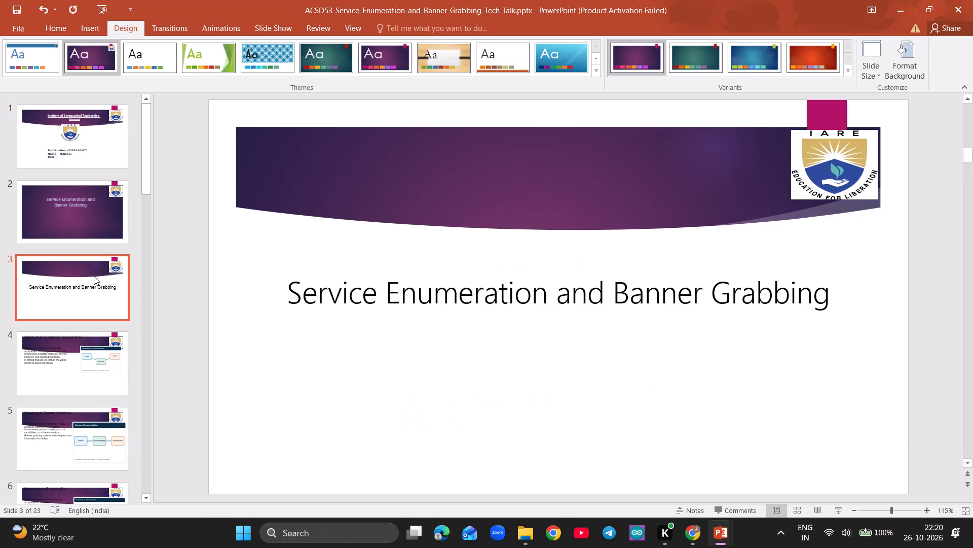
key("Delete")
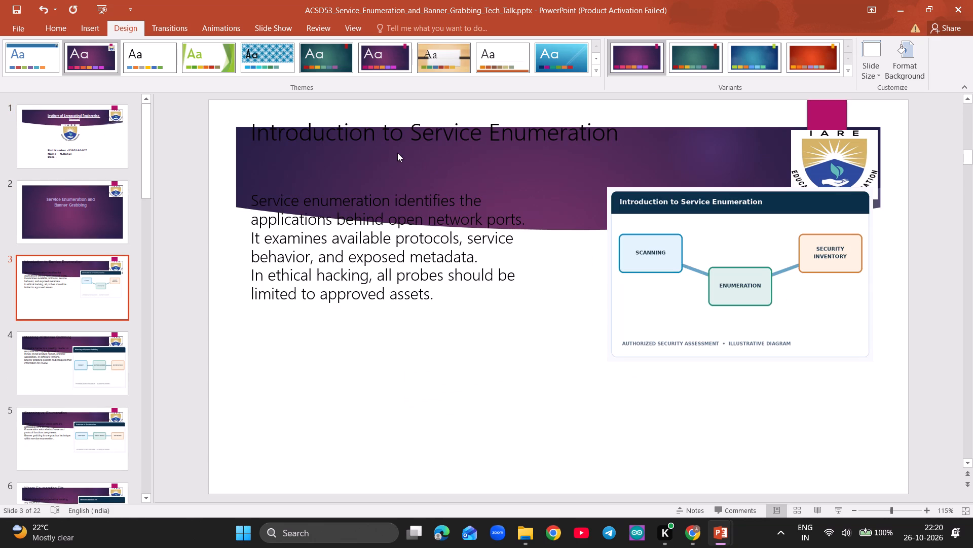
Move the title, body text and diagram on the Introduction to Service Enumeration slide down together so the body clears the purple banner.
key("ctrl+a")
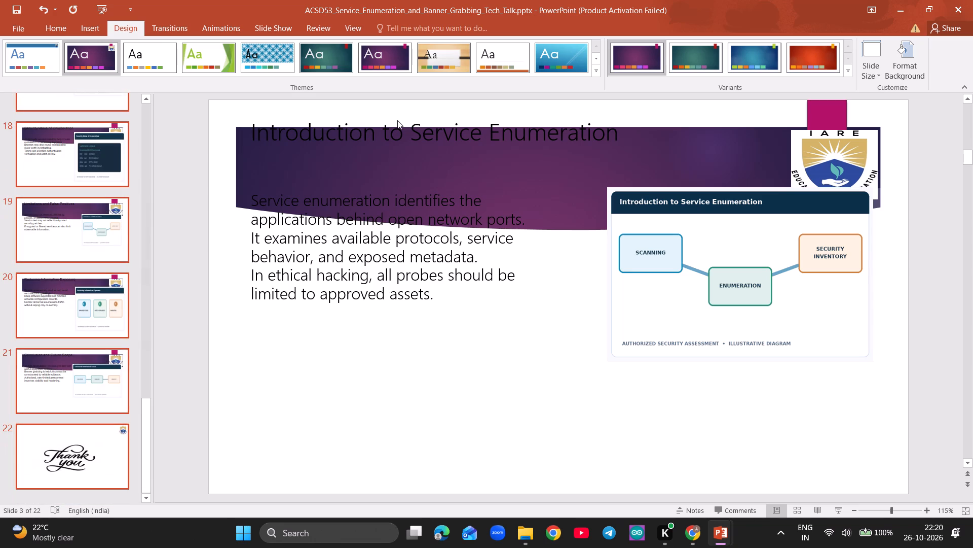
scroll(128, 240, "up", 16)
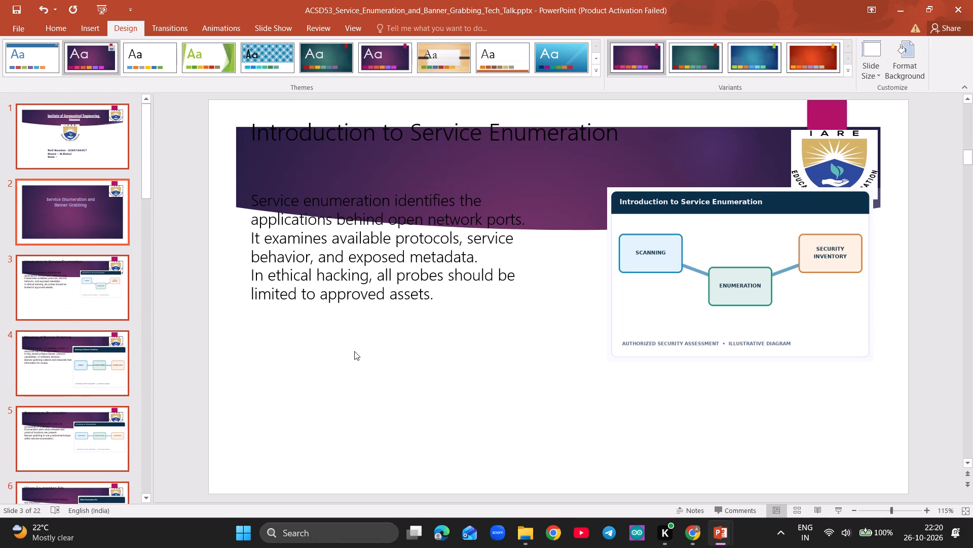
left_click(397, 365)
key("ctrl+a")
key("Right")
key("Down")
key("Down")
key("Down")
key("Down")
key("Down")
key("Down")
key("Down")
key("Down")
key("Down")
key("Down")
key("Down")
key("Down")
key("Down")
key("Down")
key("Down")
key("Down")
key("Down")
key("Down")
key("Down")
key("Down")
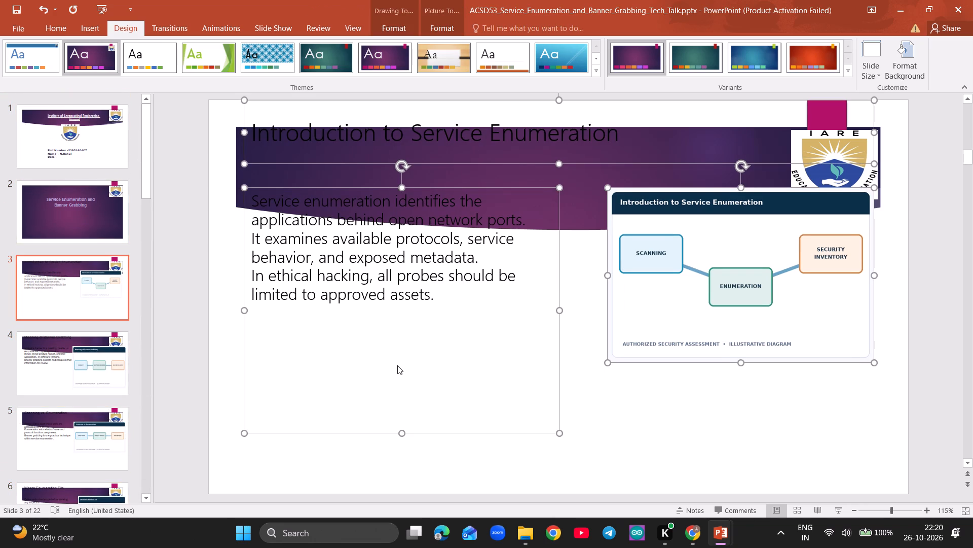
key("Down")
key("Down")
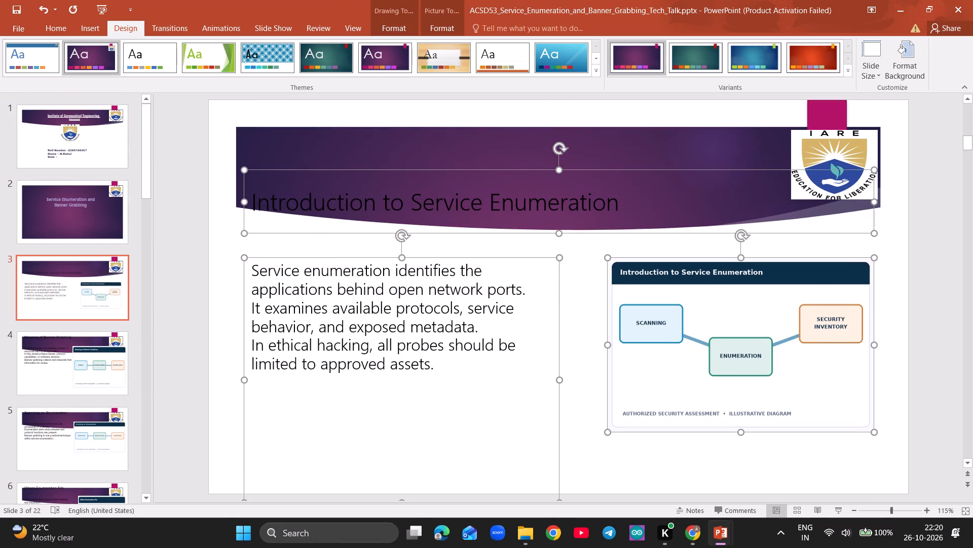
key("Up")
key("Up")
key("Up")
key("Up")
key("Up")
key("Up")
key("Up")
key("Up")
key("Up")
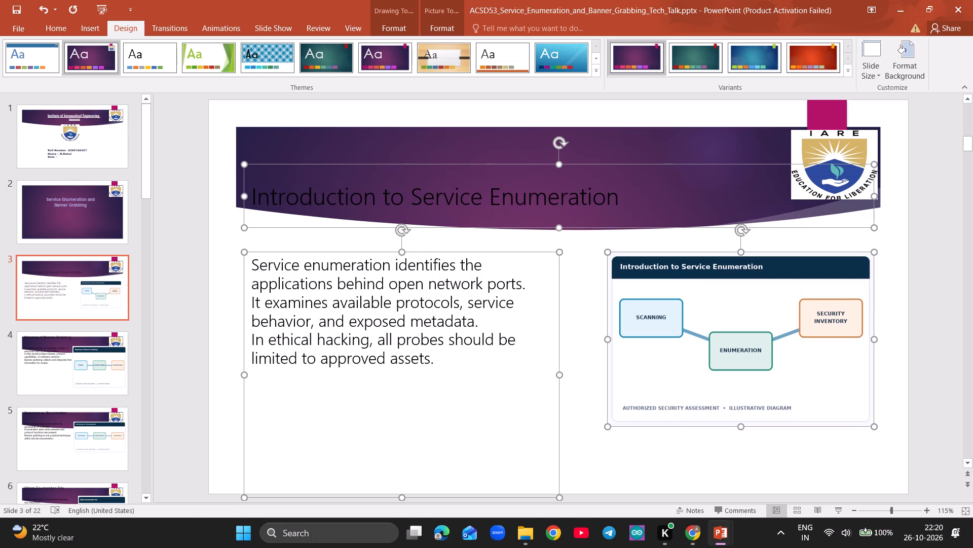
key("Up")
left_click(585, 337)
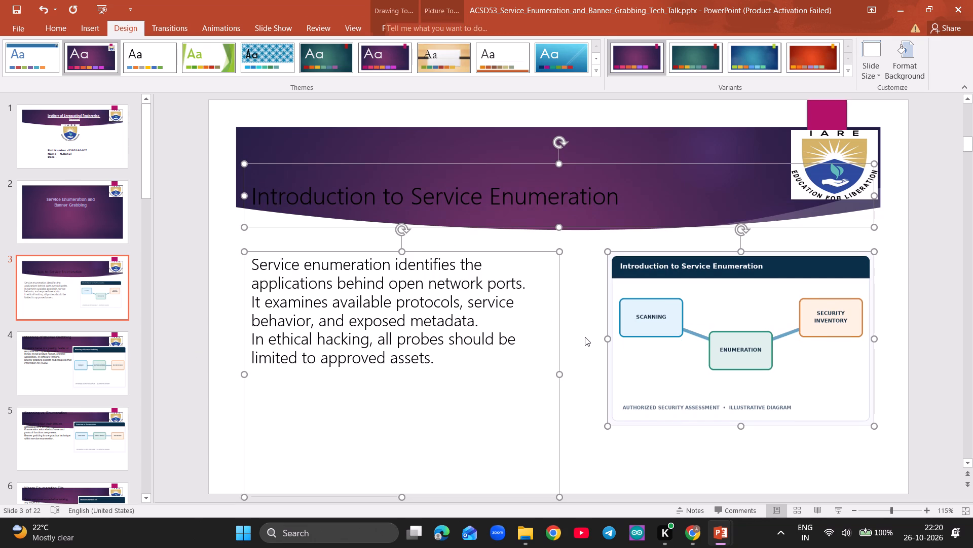
Add round bullets to the body text of the Introduction to Service Enumeration slide and shorten its text box to fit the text.
left_click(474, 252)
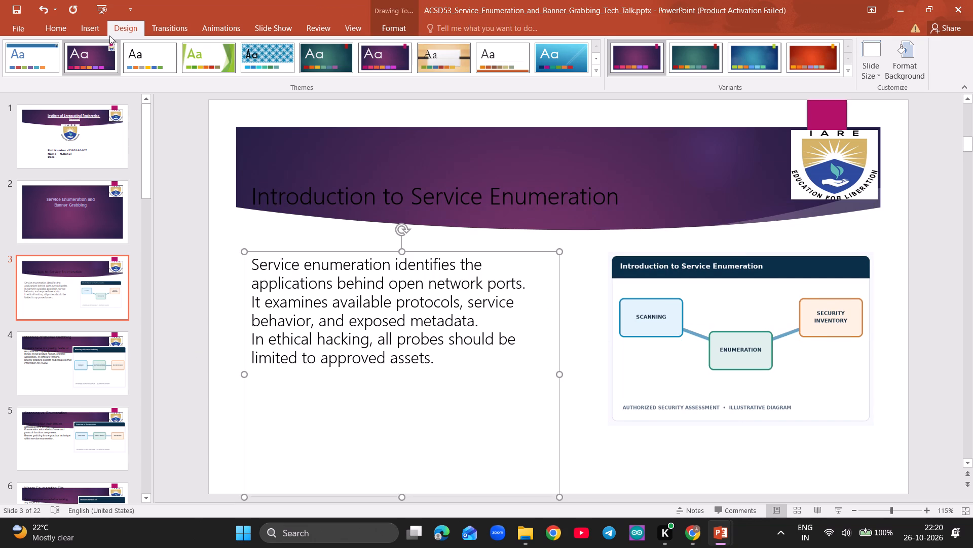
left_click(84, 33)
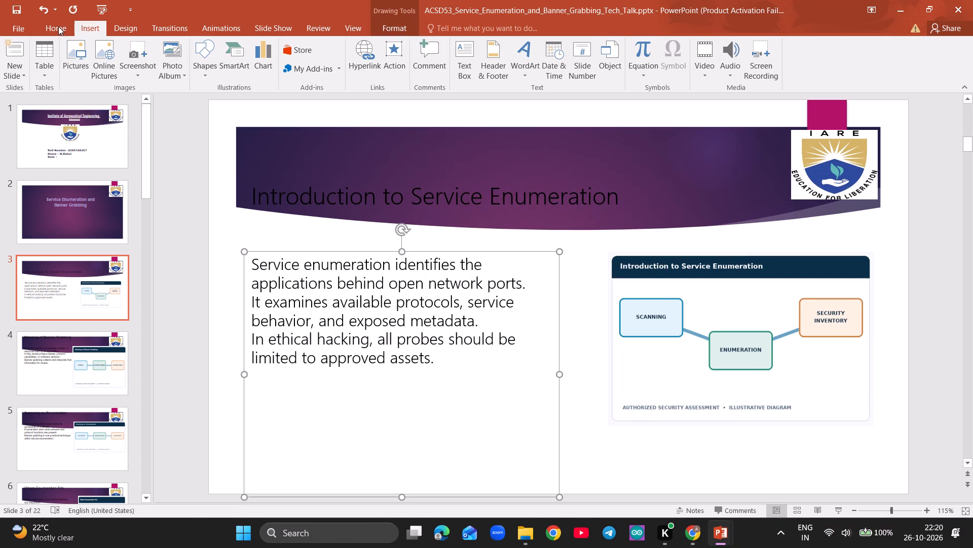
left_click(58, 26)
left_click(317, 47)
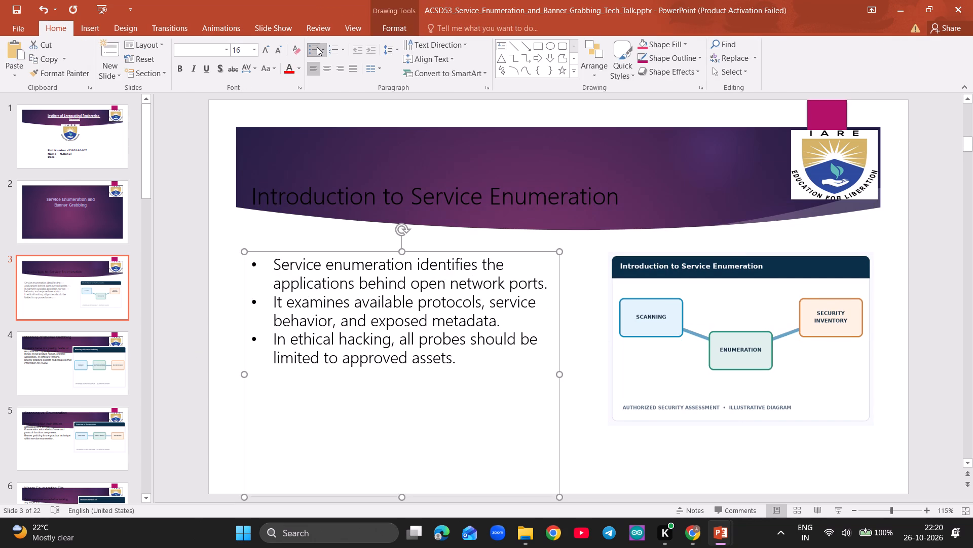
left_click_drag(404, 496, 426, 381)
Move the title, body text and diagram on the Meaning of Banner Grabbing slide down together so the body clears the purple banner.
left_click(77, 371)
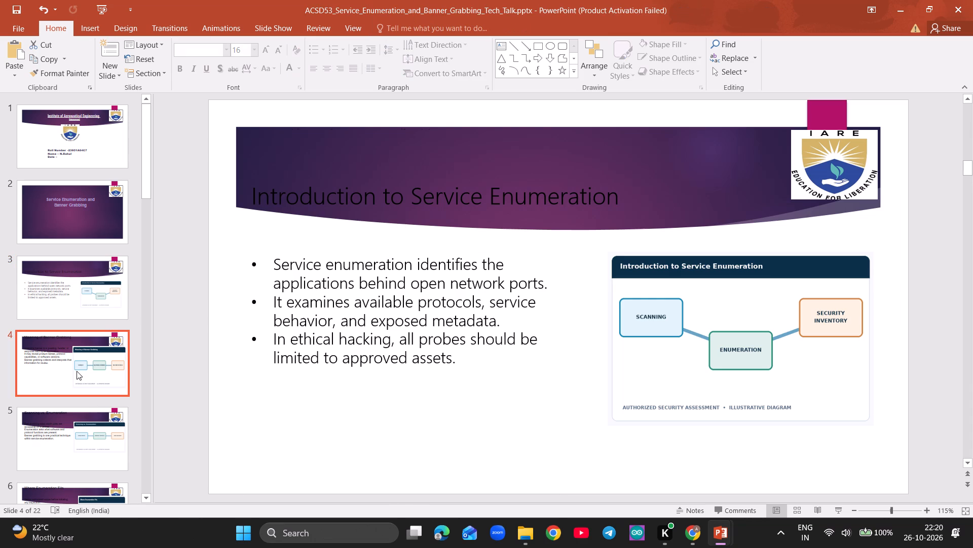
key("ctrl+a")
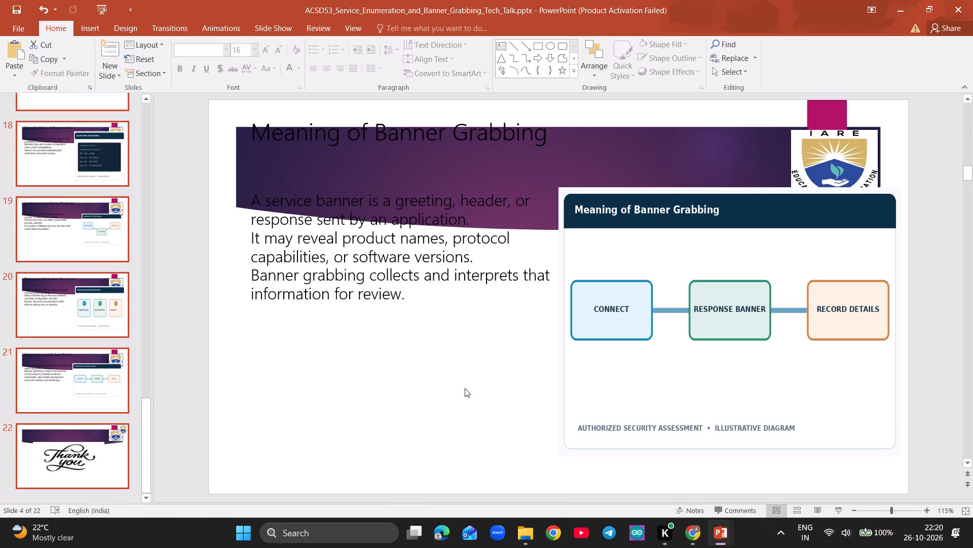
left_click(465, 388)
key("ctrl+a")
key("Down")
key("Down")
key("Down")
key("Down")
key("Down")
key("Down")
key("Down")
key("Down")
key("Down")
key("Down")
key("Down")
key("Down")
key("Down")
key("Down")
key("Down")
key("Down")
key("Down")
key("Down")
key("Down")
key("Down")
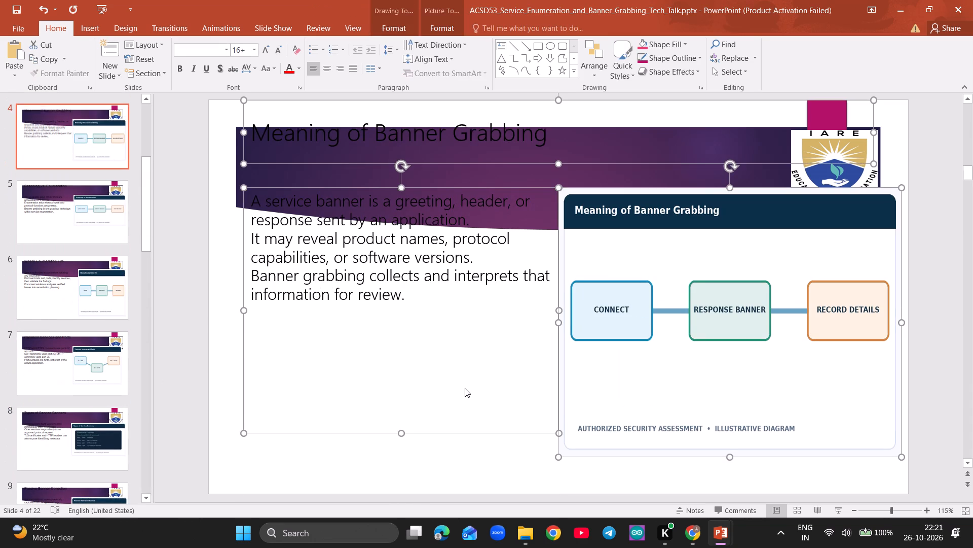
key("Down")
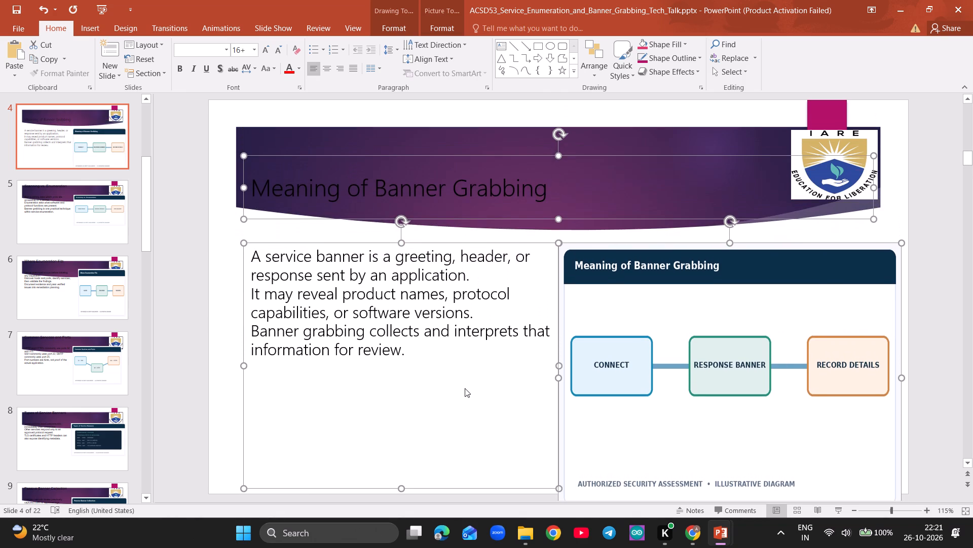
left_click(802, 317)
left_click(579, 266)
left_click(948, 332)
Shrink the Meaning of Banner Grabbing diagram and place it beside the body text, below the banner and within the slide.
left_click(744, 326)
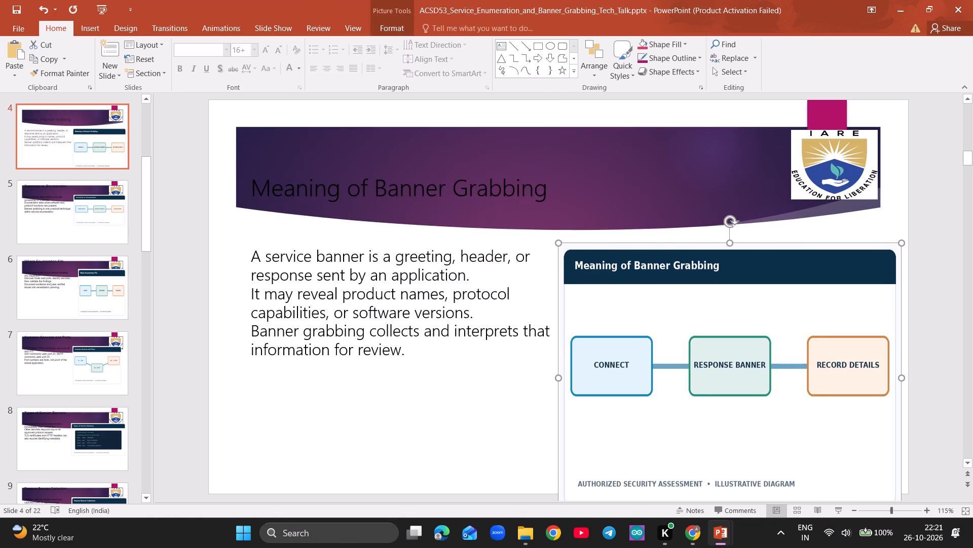
left_click_drag(557, 240, 678, 305)
left_click_drag(719, 388, 688, 327)
Add round bullets to the body text of the Meaning of Banner Grabbing slide.
left_click(359, 277)
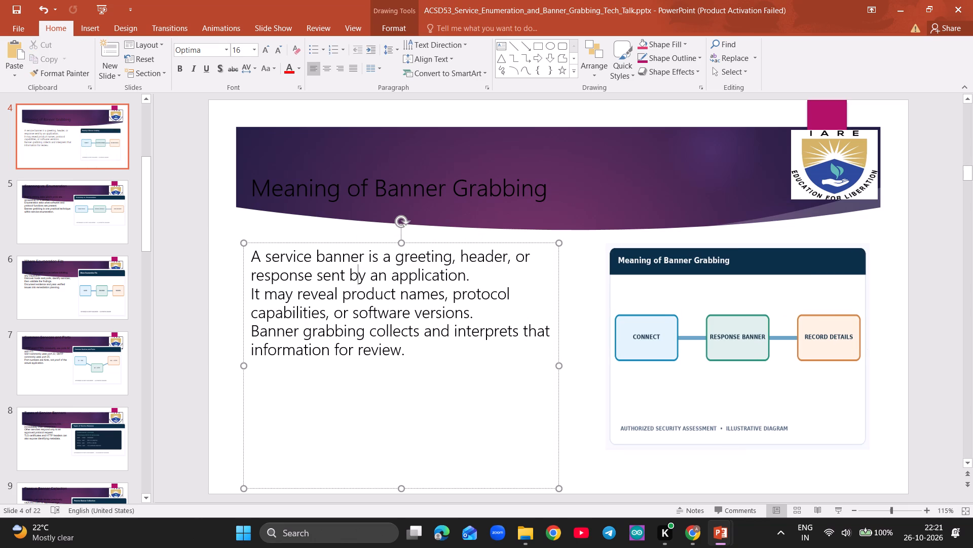
left_click(281, 241)
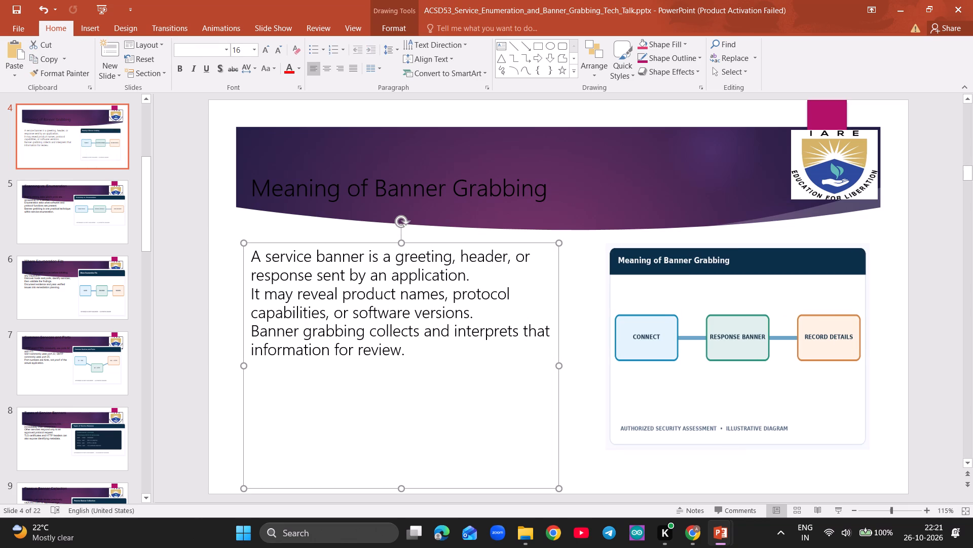
left_click(314, 50)
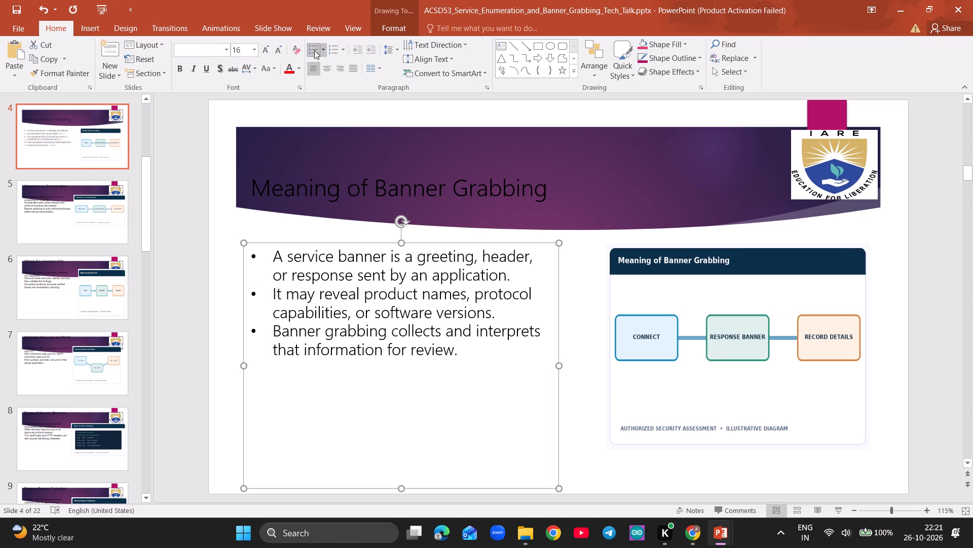
Shorten the body text box on the Meaning of Banner Grabbing slide to fit its text.
left_click_drag(401, 490, 404, 467)
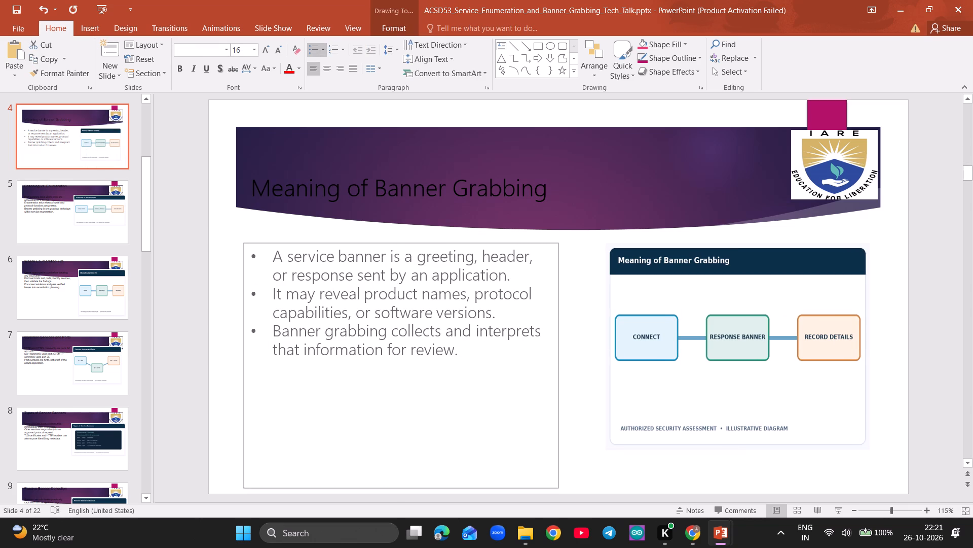
left_click_drag(404, 467, 430, 366)
left_click(426, 429)
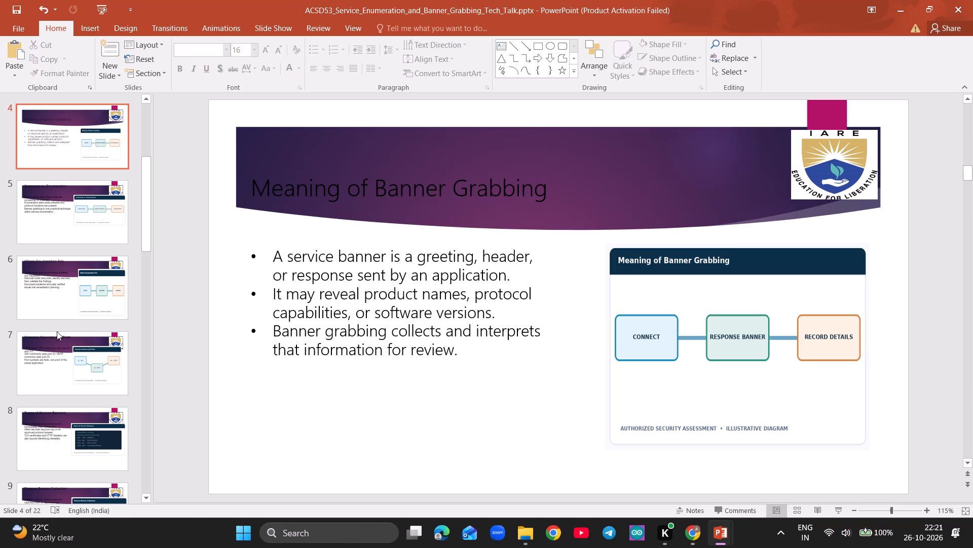
Move the title, body text and diagram on the Scanning vs. Enumeration slide down together so the body clears the purple banner.
left_click(95, 217)
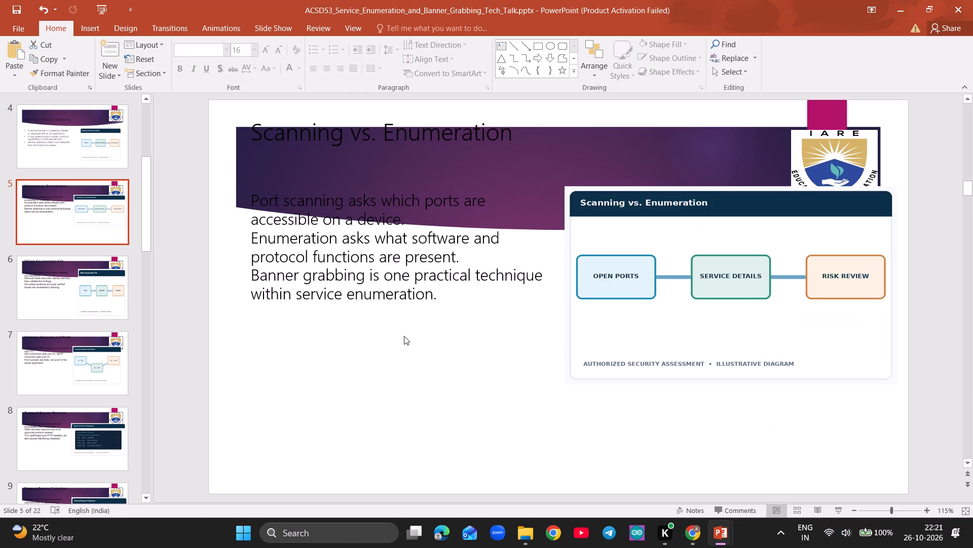
key("ctrl+a")
left_click(404, 336)
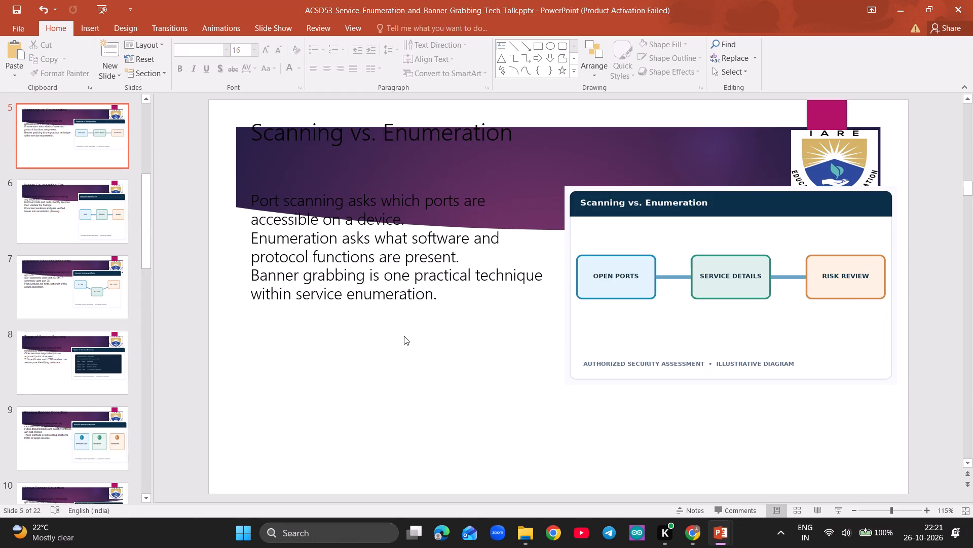
key("ctrl+a")
key("Down")
key("Down")
key("Down")
key("Down")
key("Down")
key("Down")
key("Down")
key("Down")
key("Down")
key("Down")
key("Down")
key("Down")
key("Down")
key("Down")
key("Down")
key("Down")
key("Down")
key("Down")
key("Down")
key("Down")
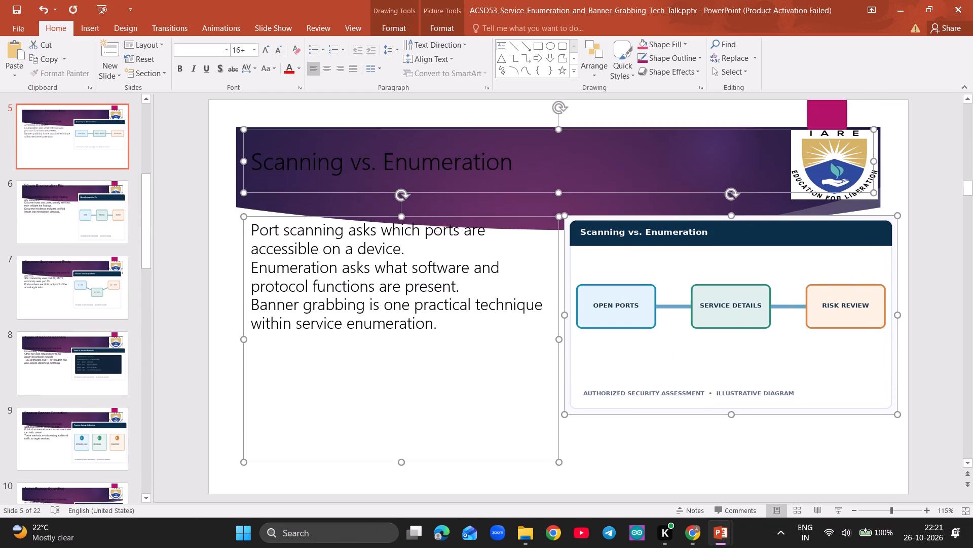
key("Up")
key("Up")
key("Up")
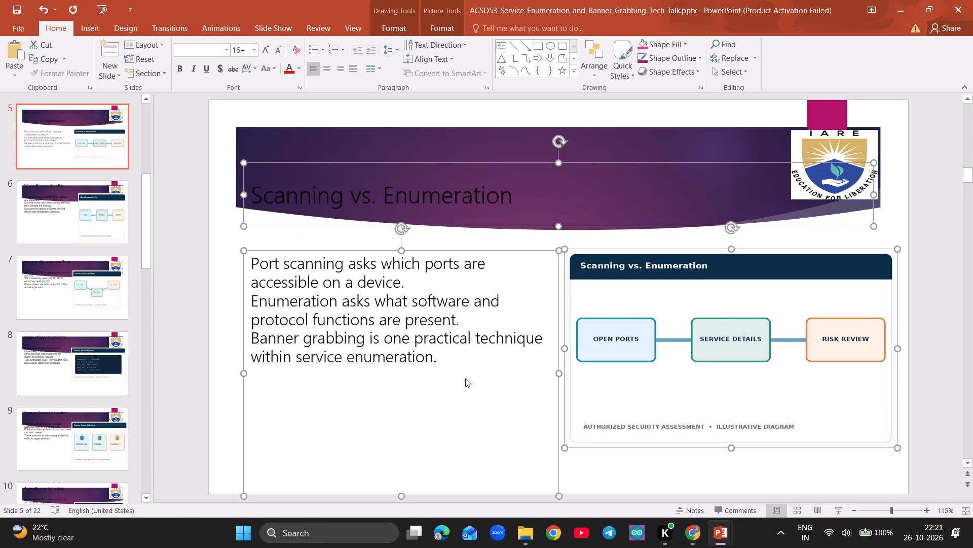
left_click(605, 462)
Add round bullets to the body text of the Scanning vs. Enumeration slide and shorten its text box to fit the text.
left_click(393, 321)
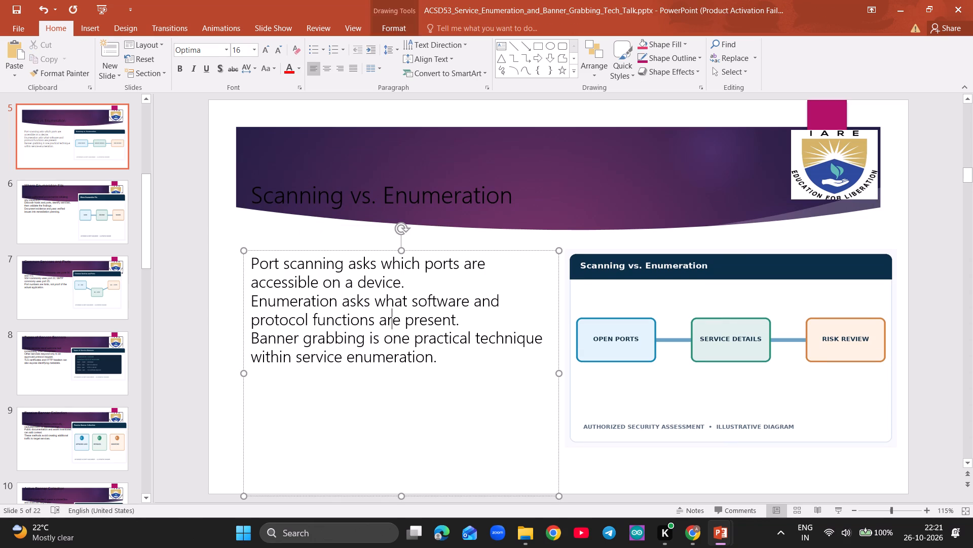
left_click(336, 248)
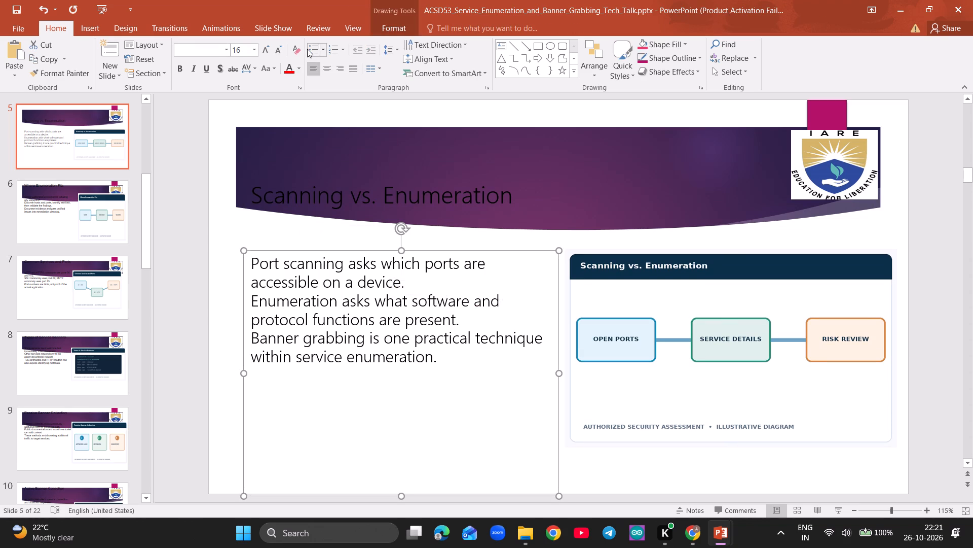
left_click(311, 50)
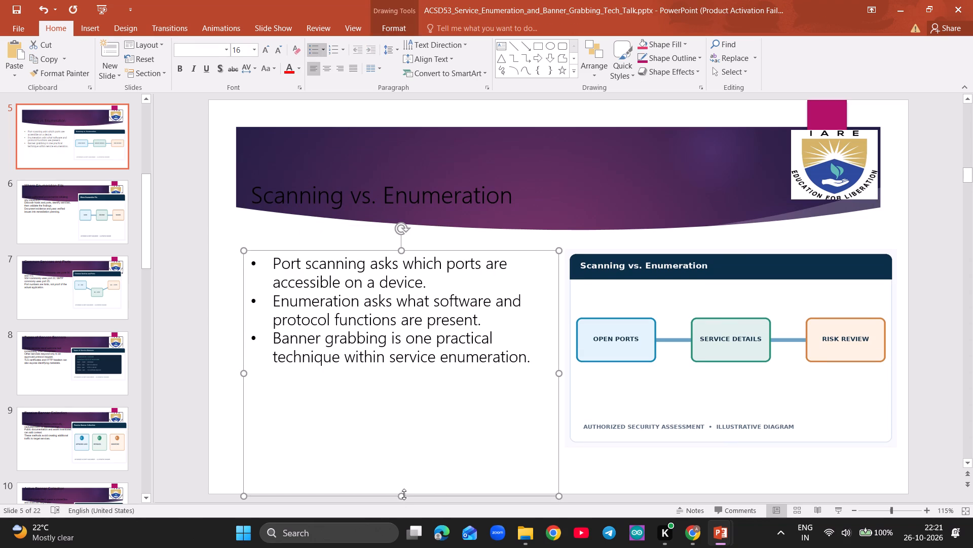
left_click_drag(404, 494, 410, 403)
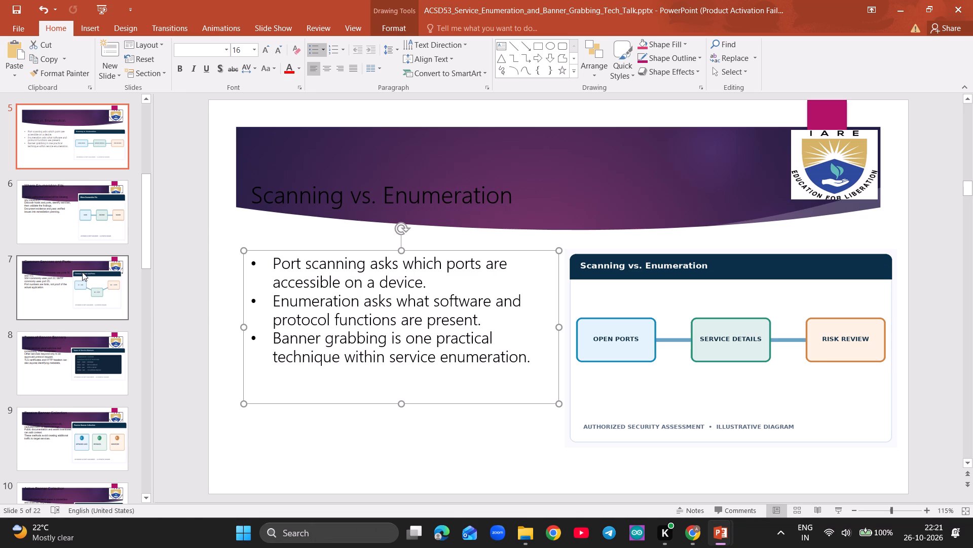
Move the title, body text and diagram on the Where Enumeration Fits slide down together so the body clears the purple banner.
left_click(84, 209)
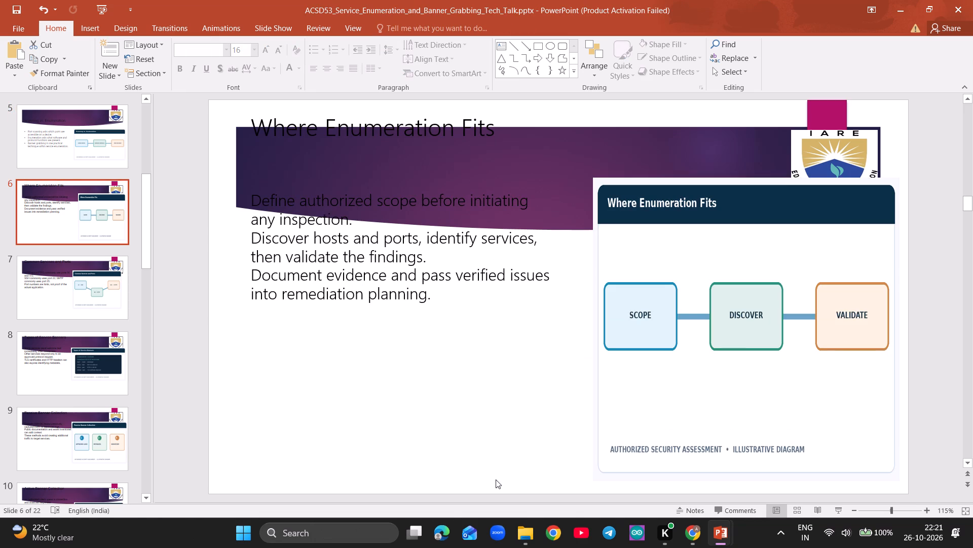
left_click(495, 465)
key("ctrl+a")
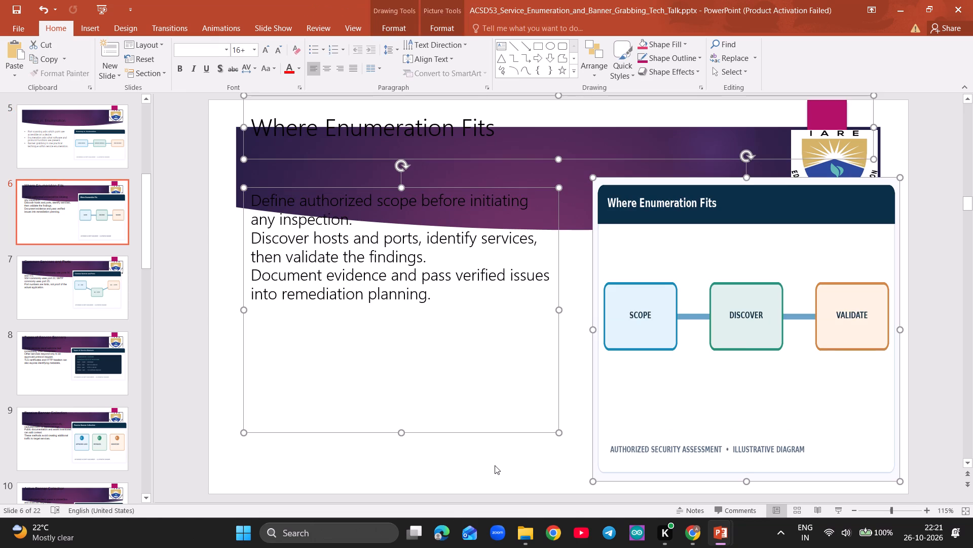
key("Down")
key("Down")
key("Down")
key("Down")
key("Down")
key("Down")
key("Down")
key("Down")
key("Down")
key("Down")
key("Down")
key("Down")
key("Down")
key("Down")
key("Down")
key("Down")
key("Down")
key("Down")
key("Down")
key("Down")
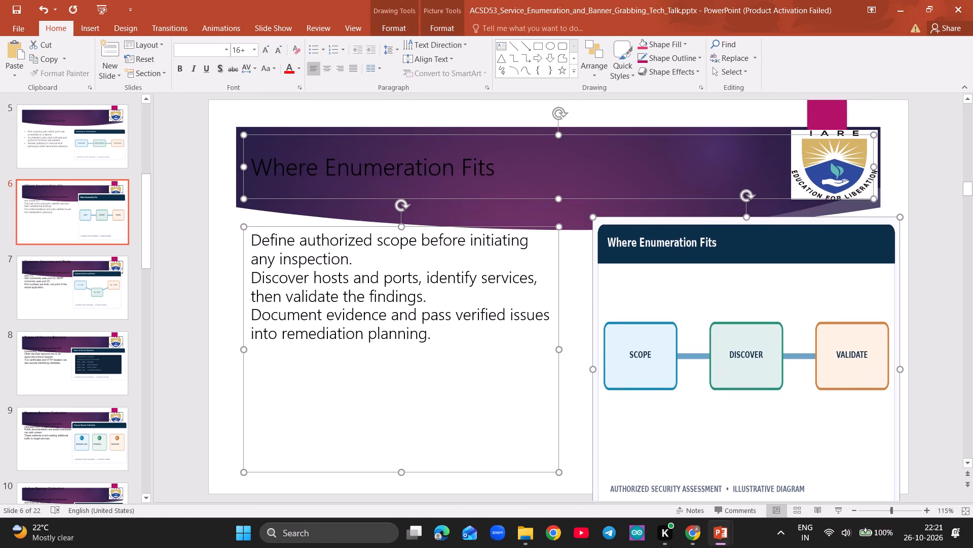
key("Down")
key("Down")
key("Down")
key("Down")
key("Down")
key("Down")
key("Down")
key("Down")
key("Down")
key("Down")
key("Down")
key("Down")
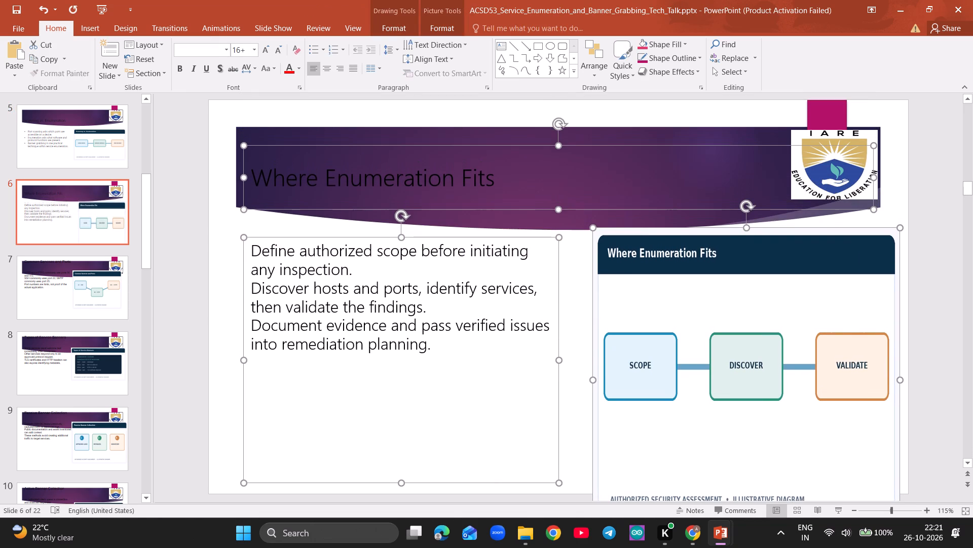
left_click(795, 476)
left_click(904, 331)
left_click(938, 333)
Reduce the height of the Where Enumeration Fits diagram and place it beside the body text, below the banner and within the slide.
left_click(749, 318)
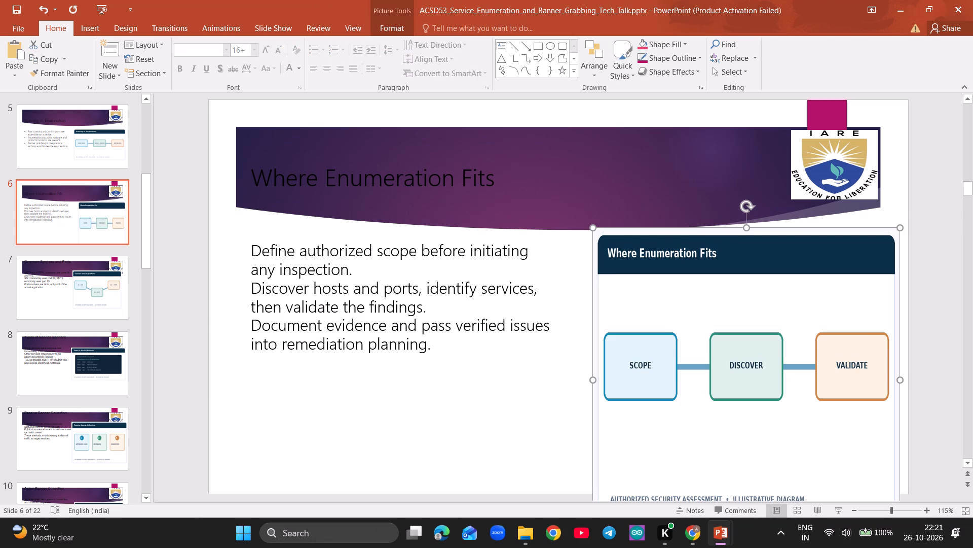
left_click_drag(745, 228, 762, 330)
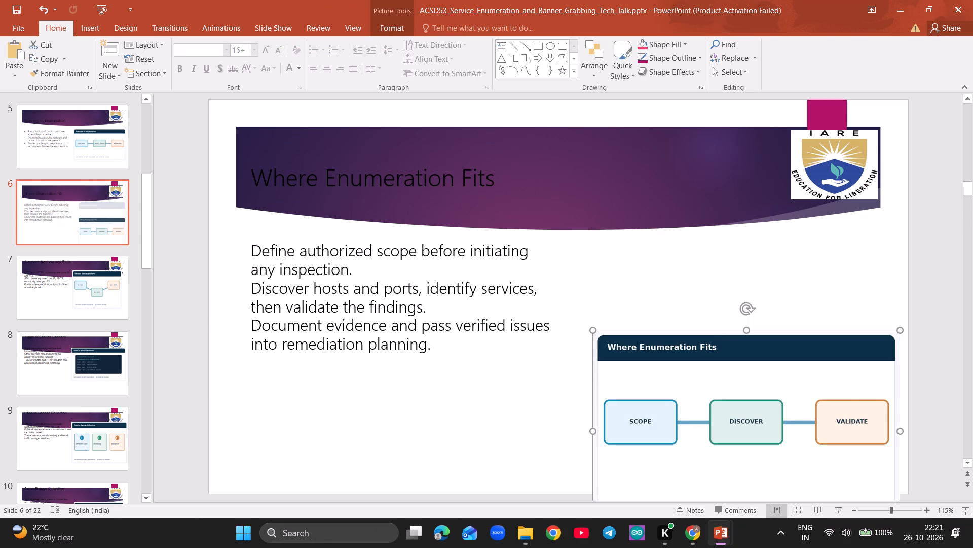
left_click_drag(749, 410, 745, 333)
Add round bullets to the body text of the Where Enumeration Fits slide and shorten its text box to fit the text.
left_click(458, 312)
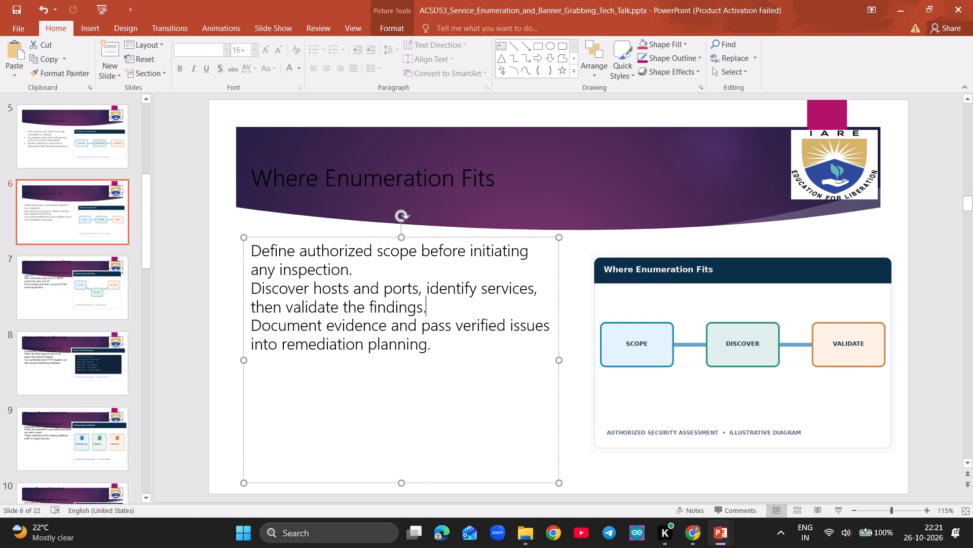
left_click(349, 237)
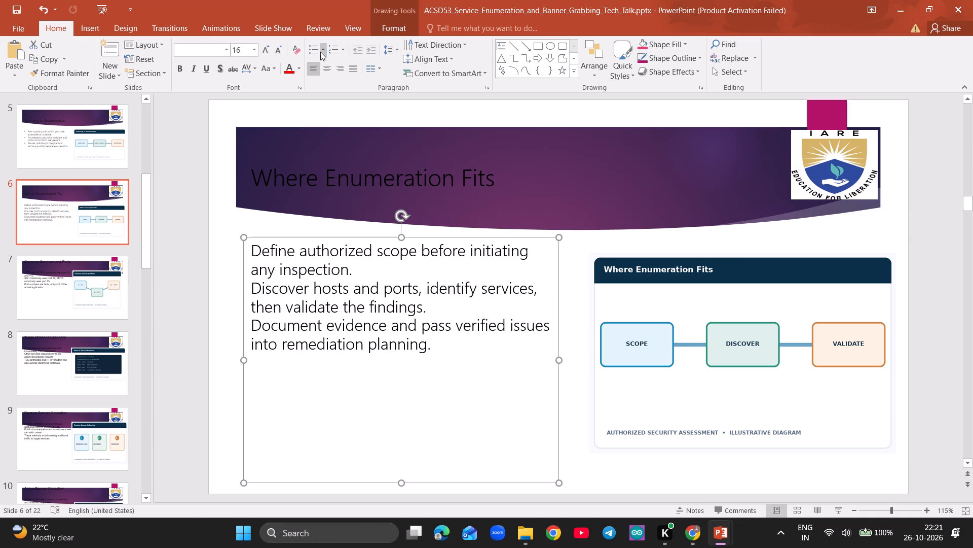
left_click(309, 49)
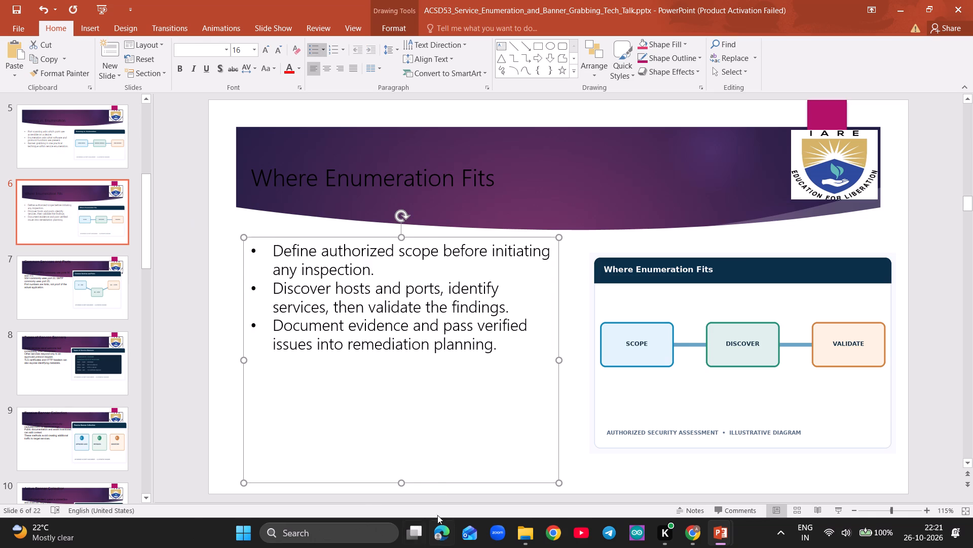
left_click_drag(401, 482, 410, 373)
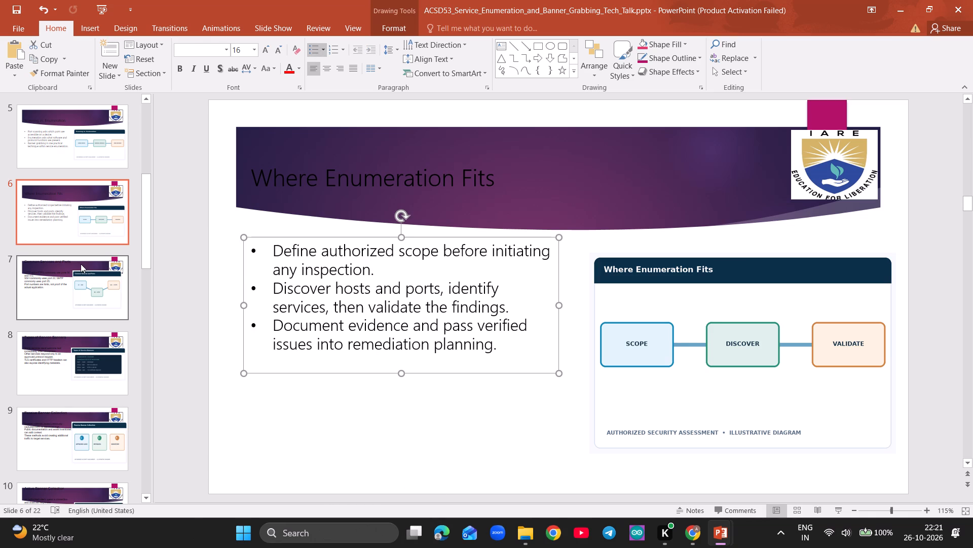
Move the title, body text and diagram on the Common Services and Ports slide down together so the body clears the purple banner.
left_click(81, 264)
left_click(333, 374)
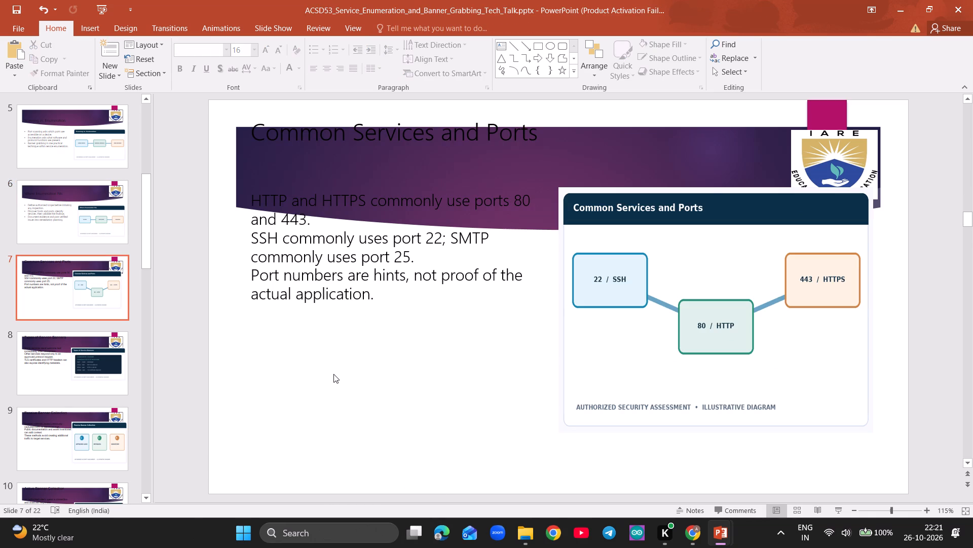
key("ctrl+a")
key("Down")
key("Down")
key("Down")
key("Down")
key("Down")
key("Down")
key("Down")
key("Down")
key("Down")
key("Down")
key("Down")
key("Down")
key("Down")
key("Down")
key("Down")
key("Down")
key("Down")
key("Down")
key("Down")
key("Down")
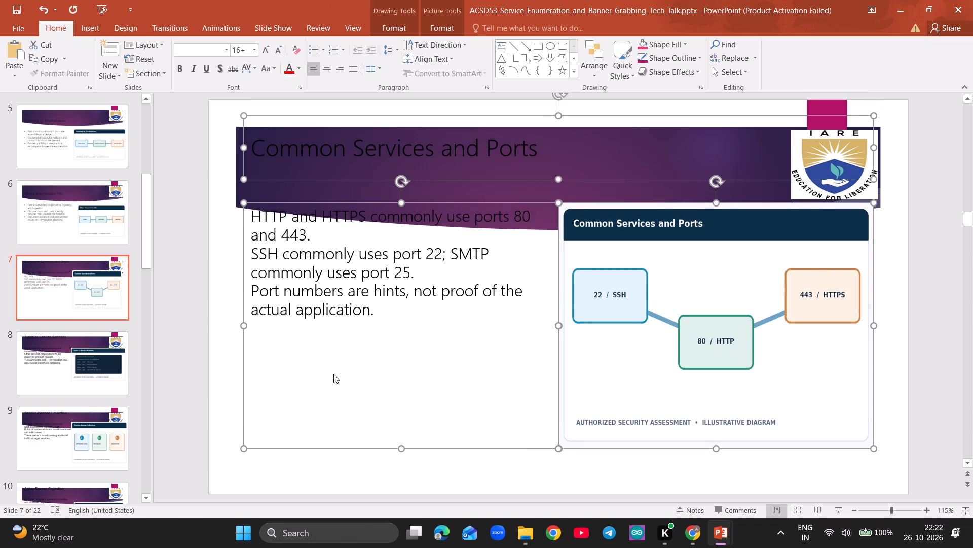
key("Down")
key("Down")
key("Down")
key("Down")
key("Down")
key("Down")
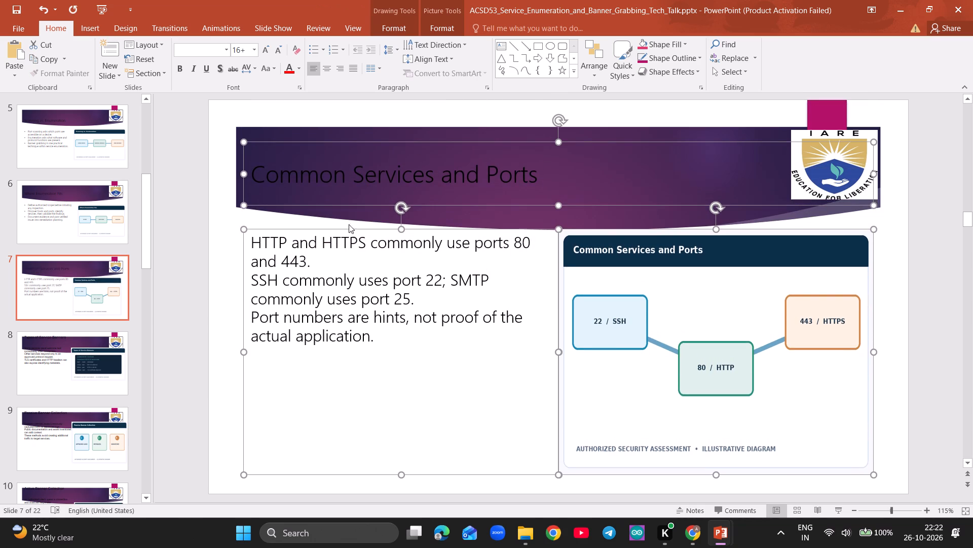
left_click(345, 226)
left_click(229, 252)
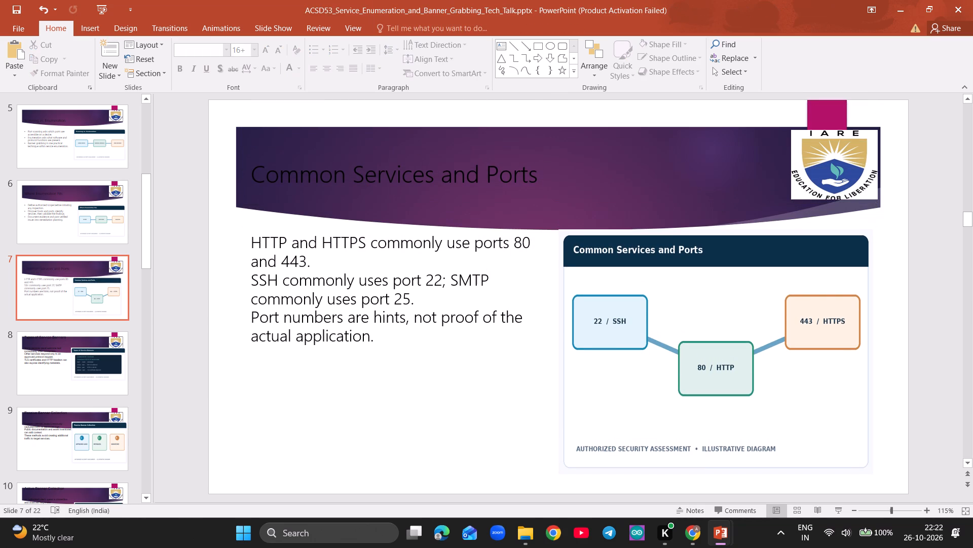
Add round bullets to the body text of the Common Services and Ports slide and shorten its text box to fit the text.
left_click(340, 229)
left_click(316, 52)
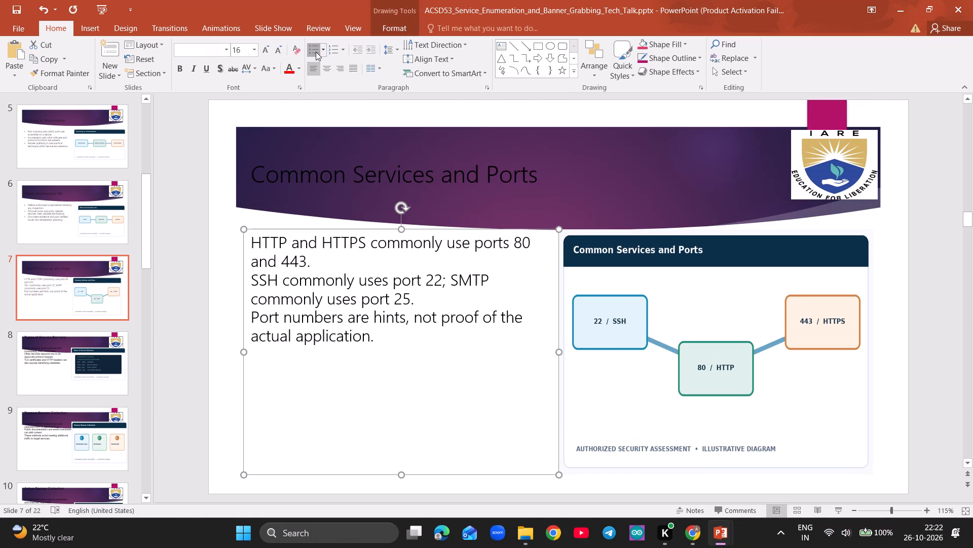
left_click_drag(400, 473, 423, 369)
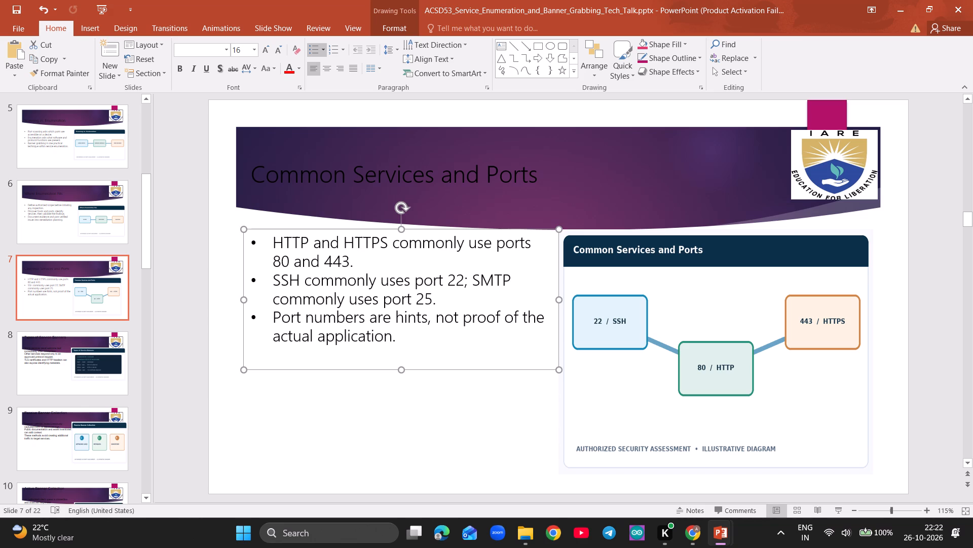
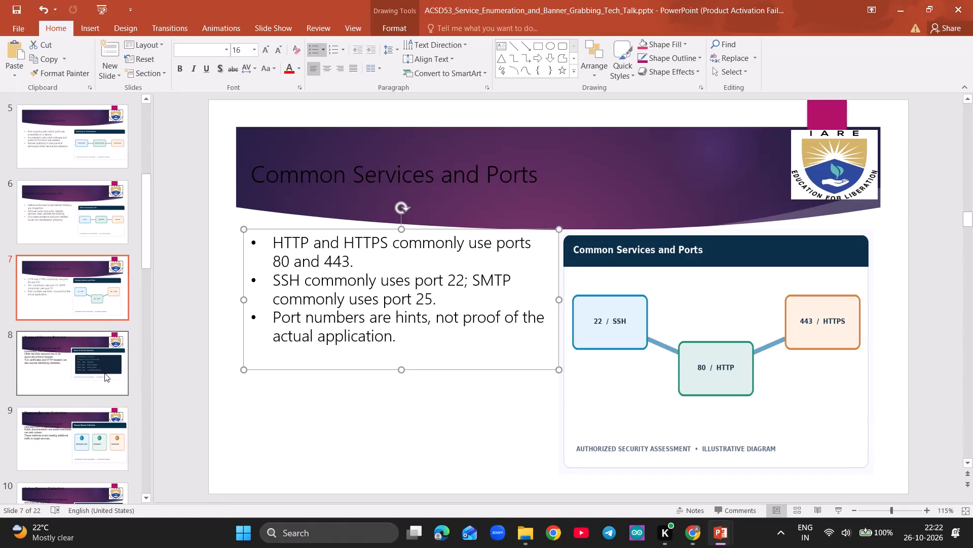
Move the title, body text and diagram on the Types of Service Banners slide down together so the body clears the purple banner.
left_click(104, 373)
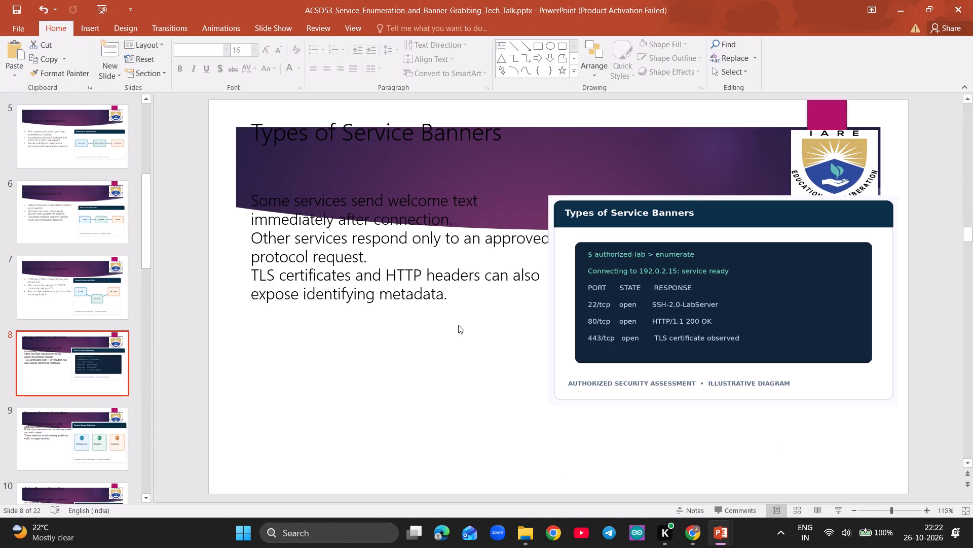
left_click(459, 398)
key("ctrl+a")
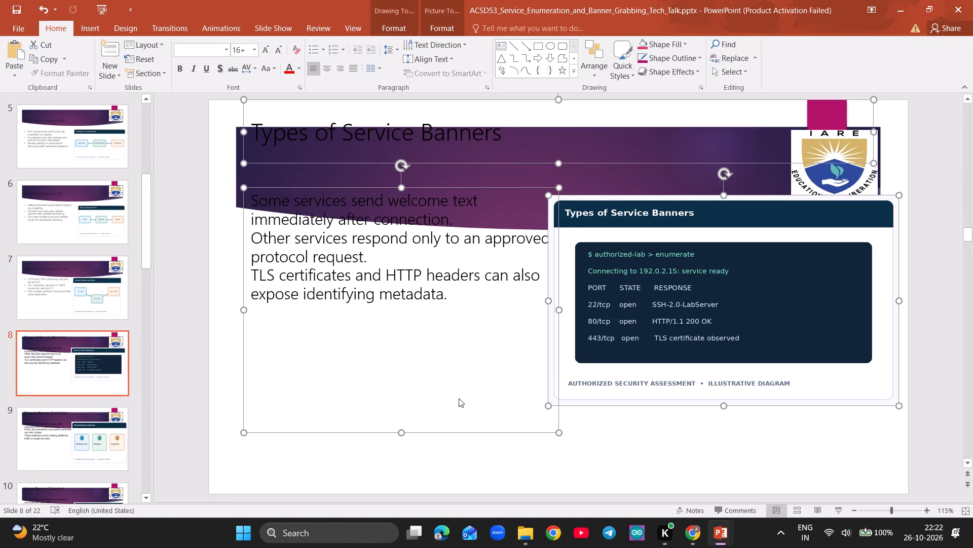
key("Down")
key("Down")
key("Down")
key("Down")
key("Down")
key("Down")
key("Down")
key("Down")
key("Down")
key("Down")
key("Down")
key("Down")
key("Down")
key("Down")
key("Down")
key("Down")
key("Down")
key("Down")
key("Down")
key("Down")
key("Up")
key("Up")
key("Up")
key("Up")
key("Up")
key("Up")
key("Up")
key("Up")
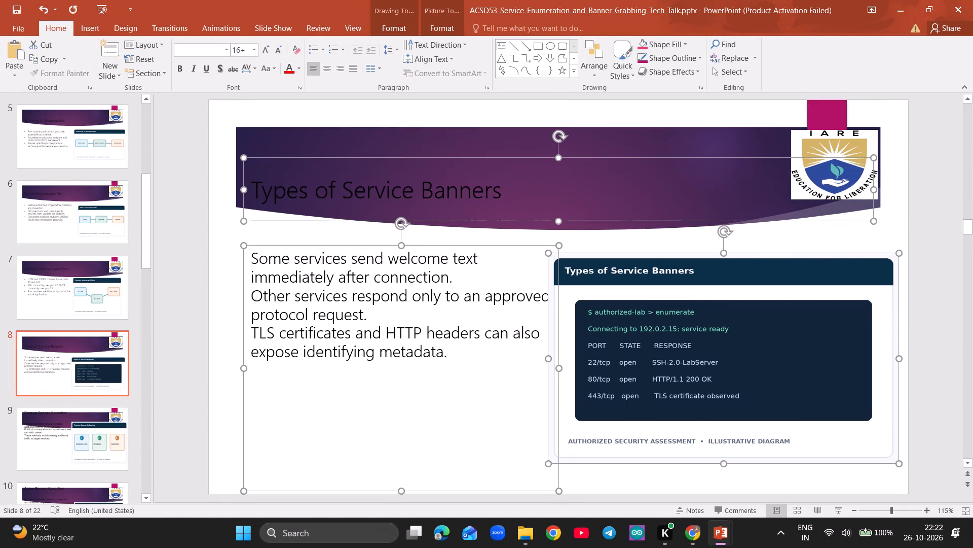
left_click(629, 483)
Add round bullets to the body text of the Types of Service Banners slide and shorten its text box to fit the text.
left_click(394, 298)
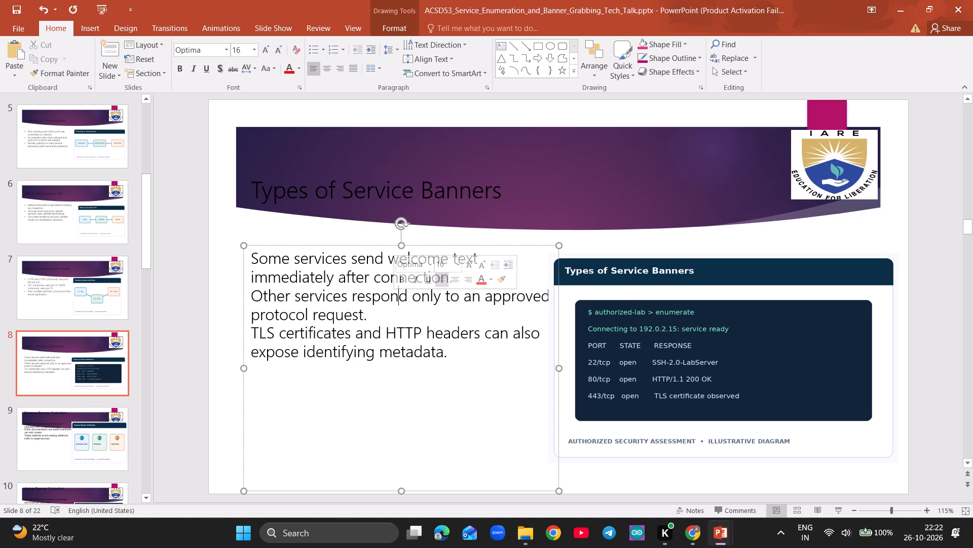
left_click(361, 245)
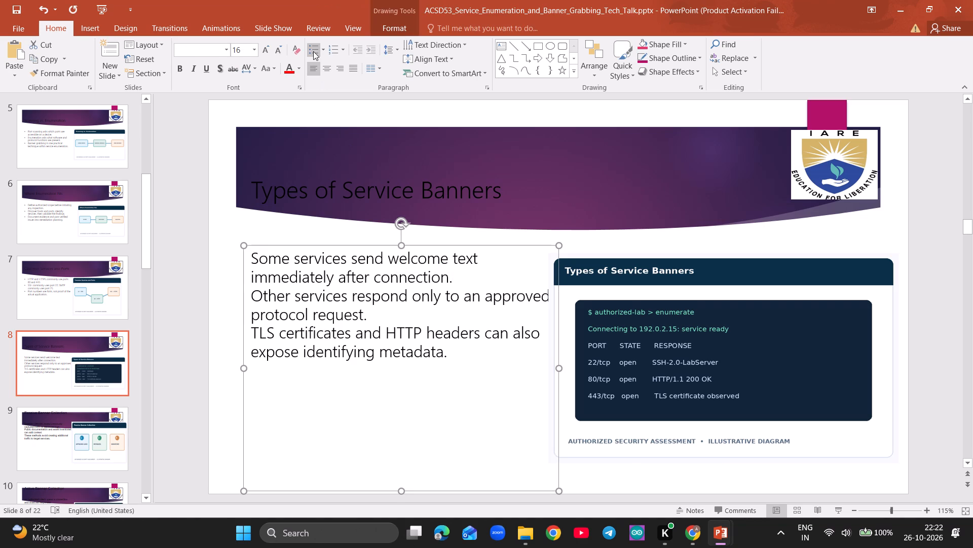
left_click(313, 51)
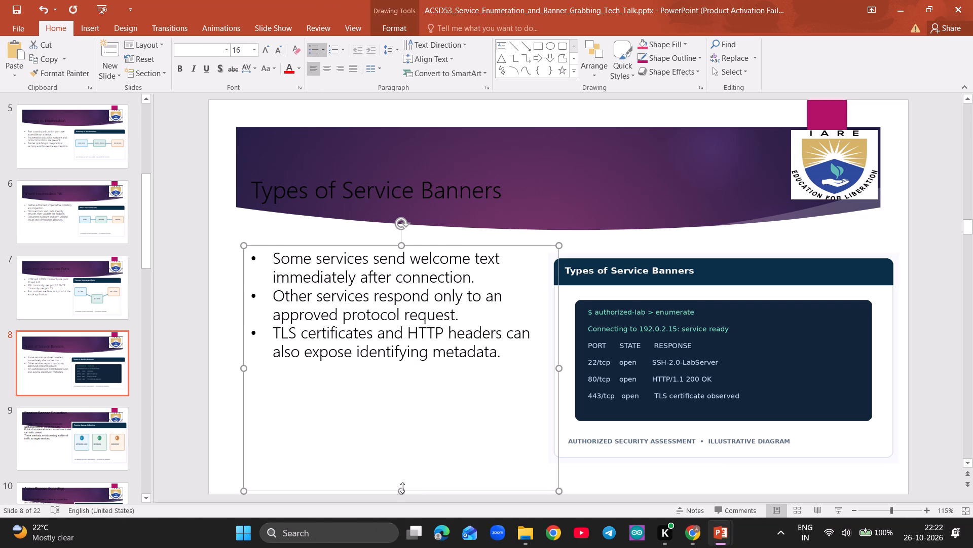
left_click_drag(402, 488, 414, 376)
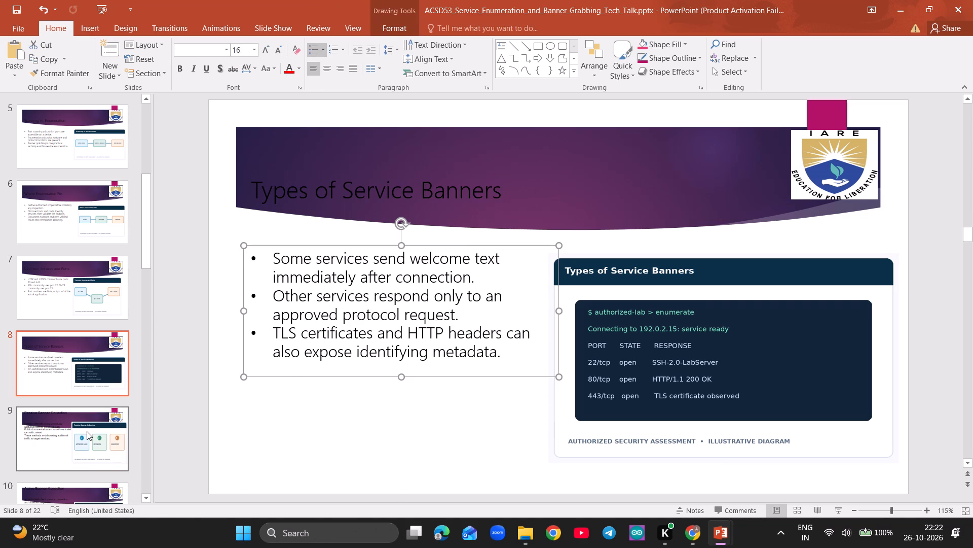
Move the title, body text and diagram on the Passive Banner Collection slide down together so the body clears the purple banner.
left_click(87, 431)
left_click(463, 452)
key("ctrl+a")
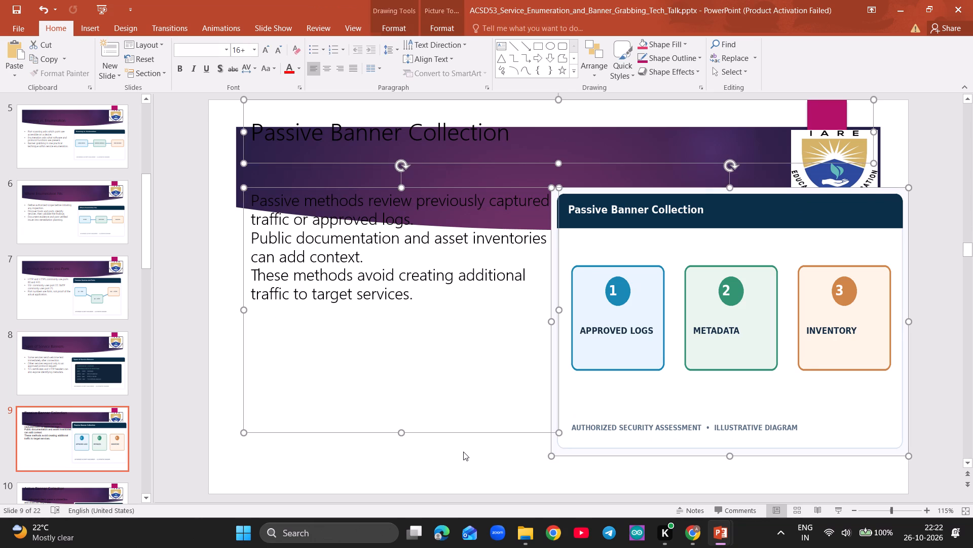
key("Down")
key("Down")
key("Down")
key("Down")
key("Down")
key("Down")
key("Down")
key("Down")
key("Down")
key("Down")
key("Down")
key("Down")
key("Down")
key("Down")
key("Down")
key("Down")
key("Down")
key("Down")
key("Down")
key("Down")
key("Down")
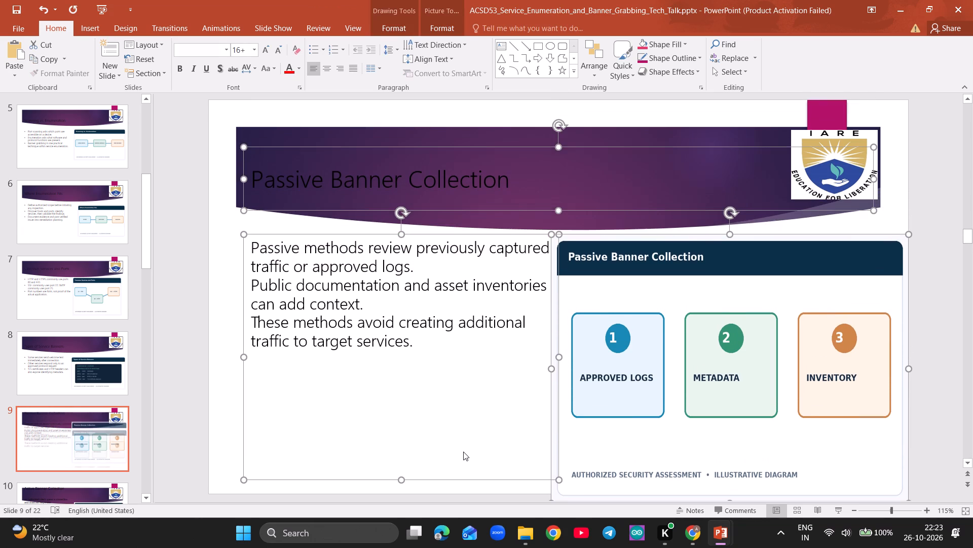
key("Down")
key("Down")
key("Down")
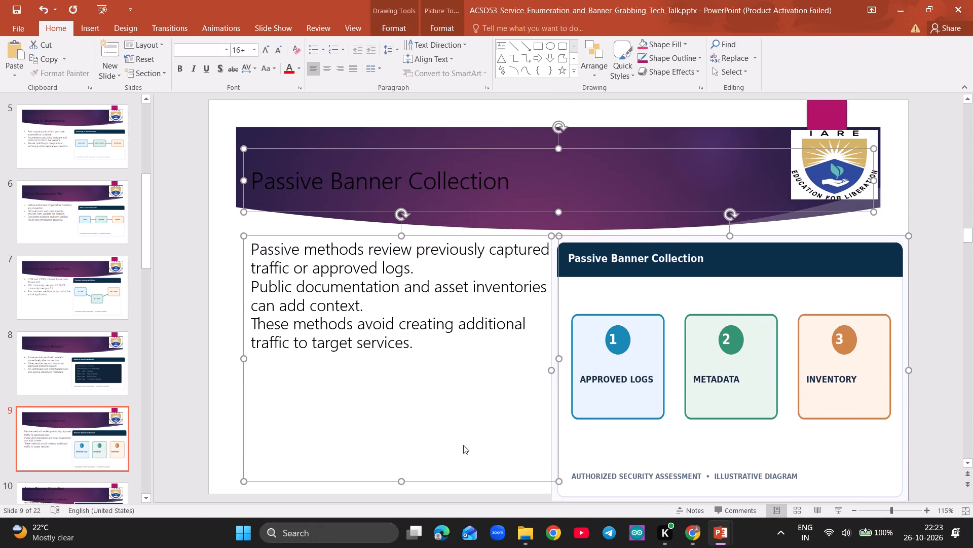
left_click(219, 460)
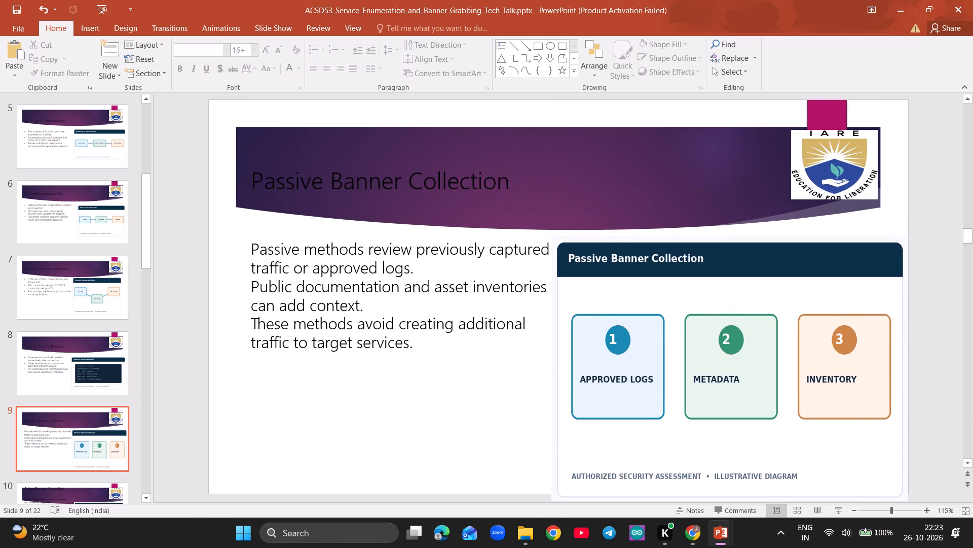
Add round bullets to the body text of the Passive Banner Collection slide.
left_click(357, 271)
left_click(297, 235)
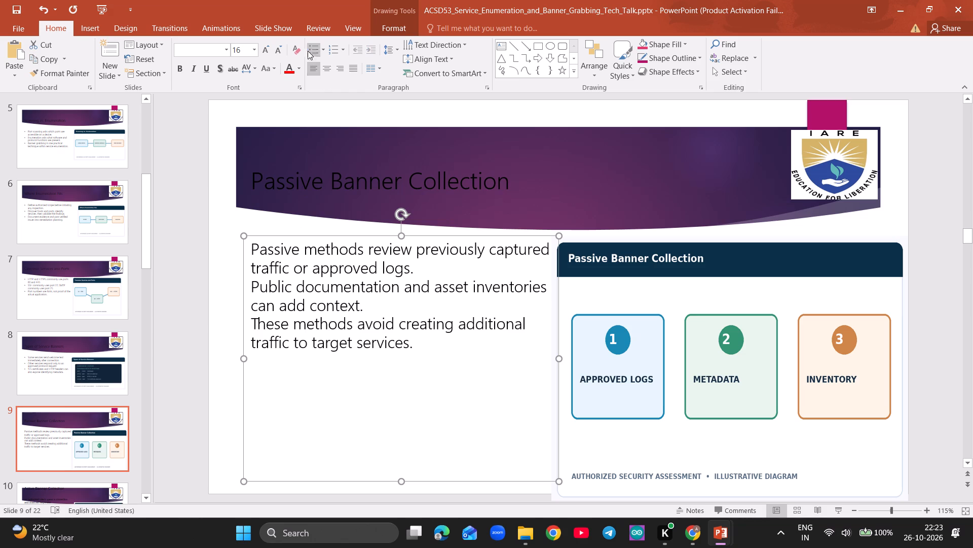
left_click(312, 53)
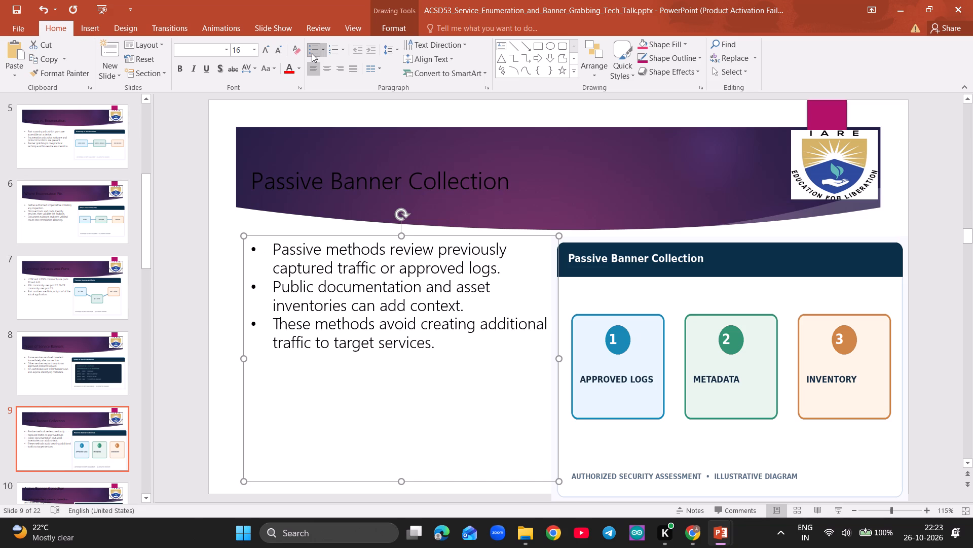
Shrink the Passive Banner Collection diagram and place it beside the body text, just below the banner and within the slide.
left_click(654, 336)
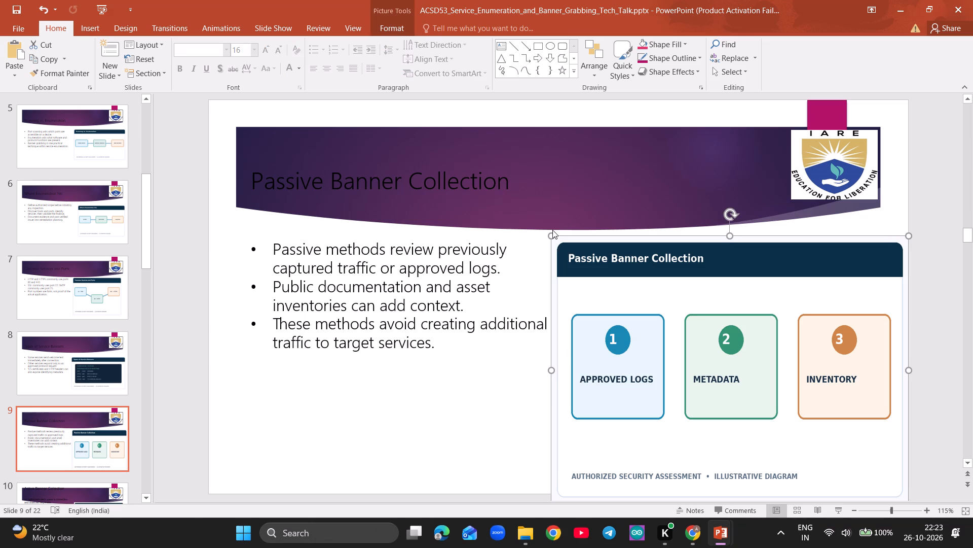
left_click_drag(552, 234, 618, 294)
left_click_drag(679, 375, 648, 316)
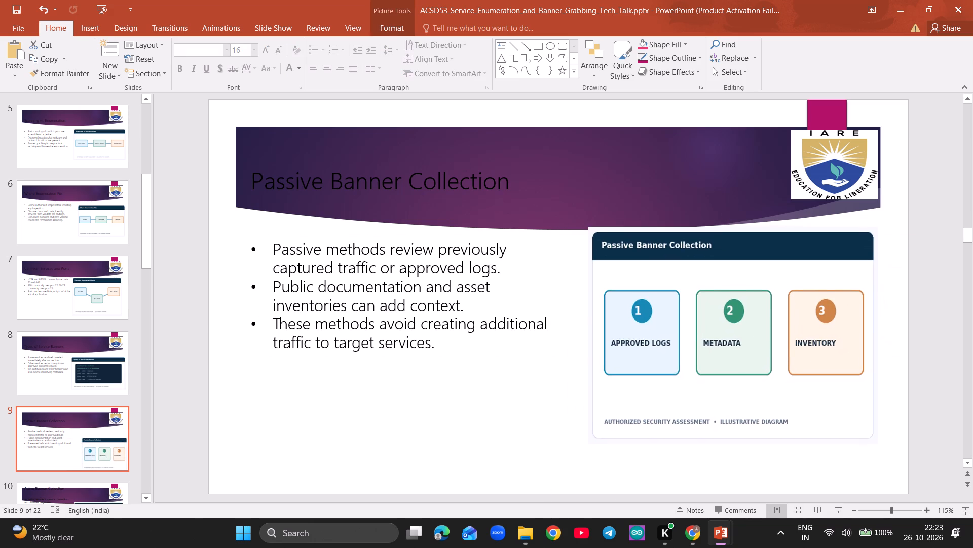
left_click_drag(648, 316, 648, 323)
Move the title, body text and diagram on the Active Banner Collection slide down together so the body clears the purple banner.
scroll(0, 520, "down", 1)
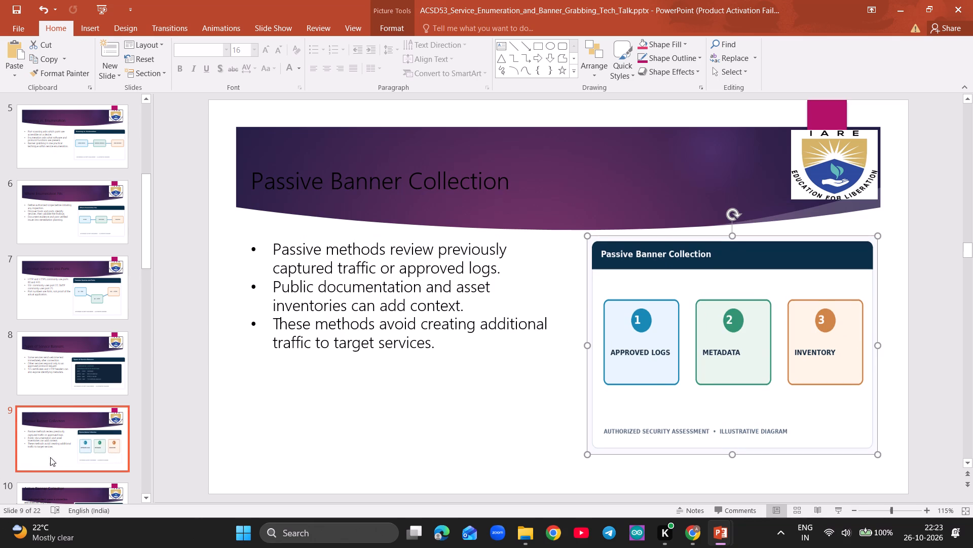
scroll(55, 451, "down", 1)
left_click(82, 425)
left_click(413, 399)
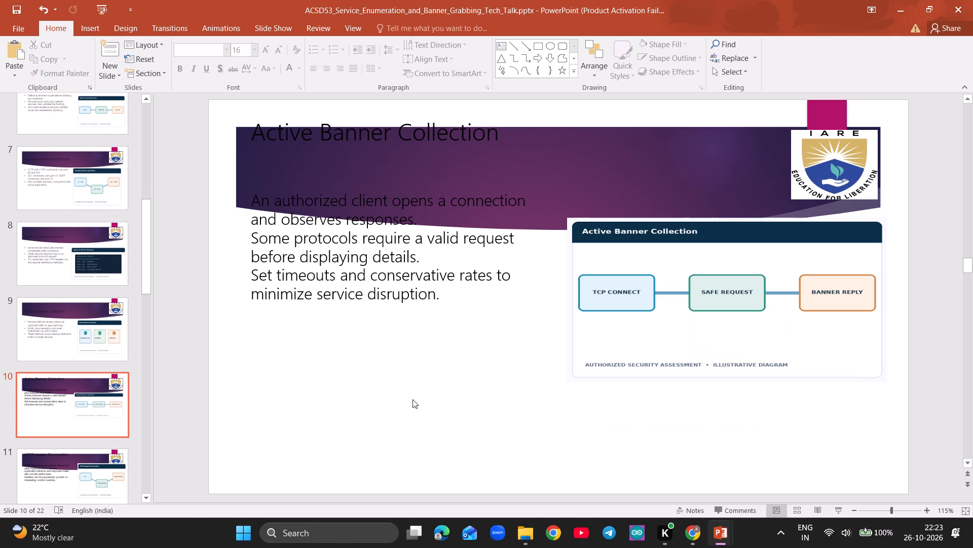
key("ctrl+a")
key("Down")
key("Down")
key("Down")
key("Down")
key("Down")
key("Down")
key("Down")
key("Down")
key("Down")
key("Down")
key("Down")
key("Down")
key("Down")
key("Down")
key("Down")
key("Down")
key("Down")
key("Down")
key("Down")
key("Down")
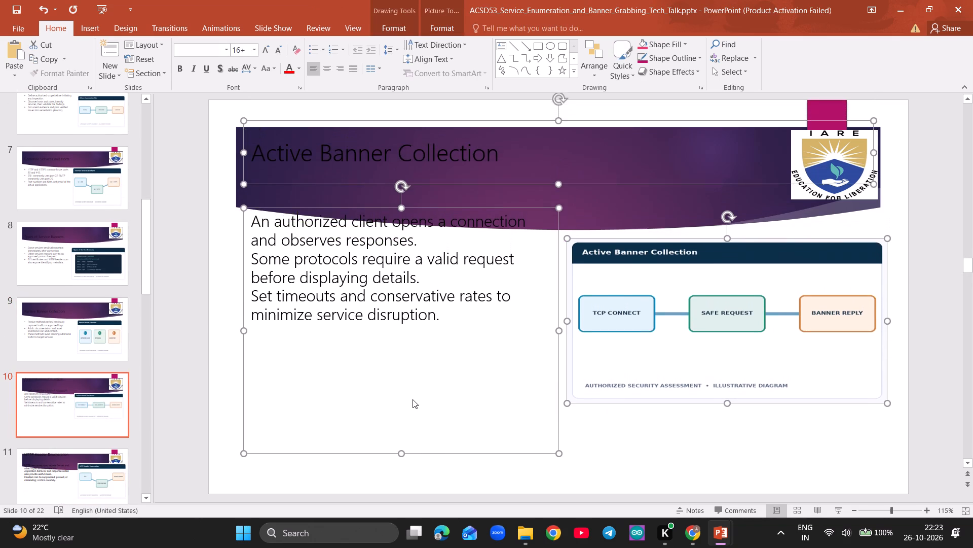
key("Down")
key("Down")
key("Down")
key("Down")
key("Down")
key("Down")
key("Down")
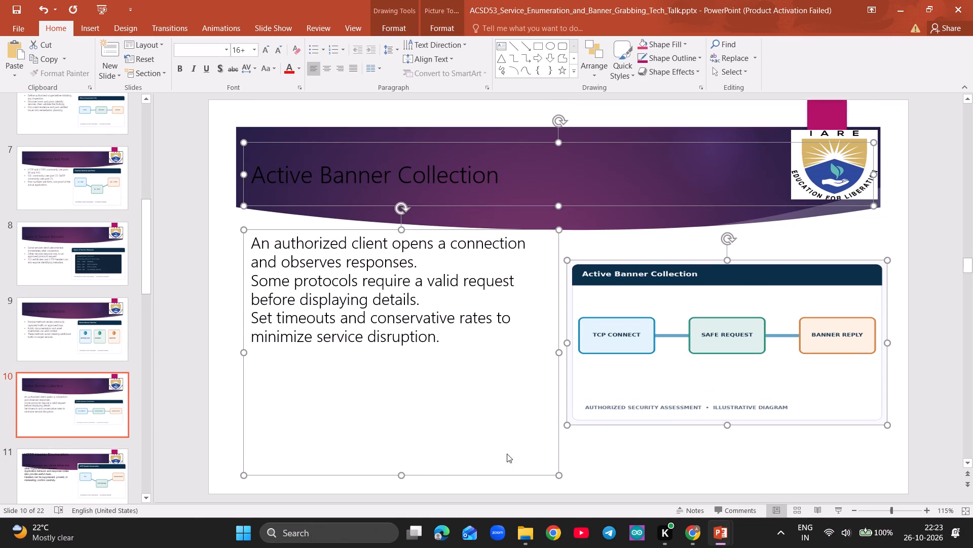
left_click(657, 483)
Add round bullets to the body text of the Active Banner Collection slide and shorten its text box to fit the text.
left_click(492, 306)
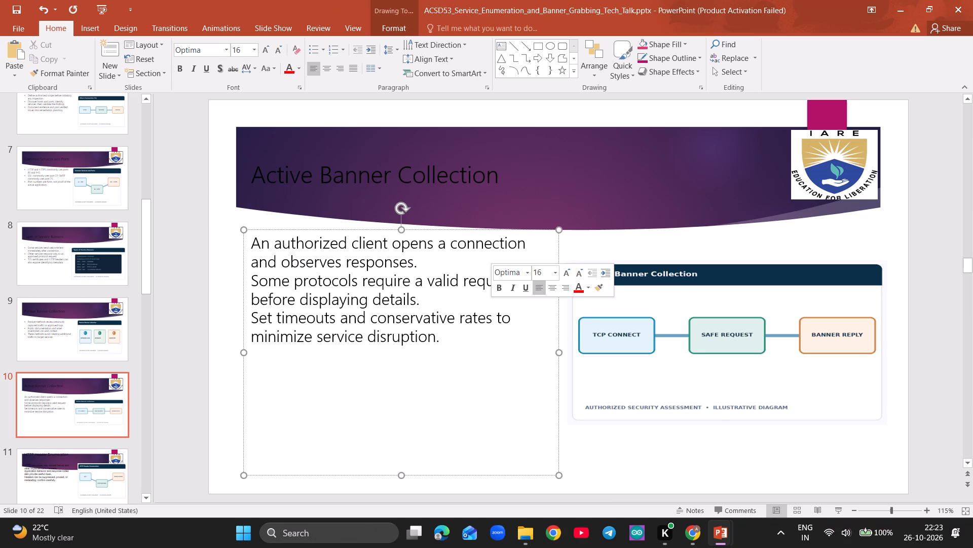
left_click(471, 225)
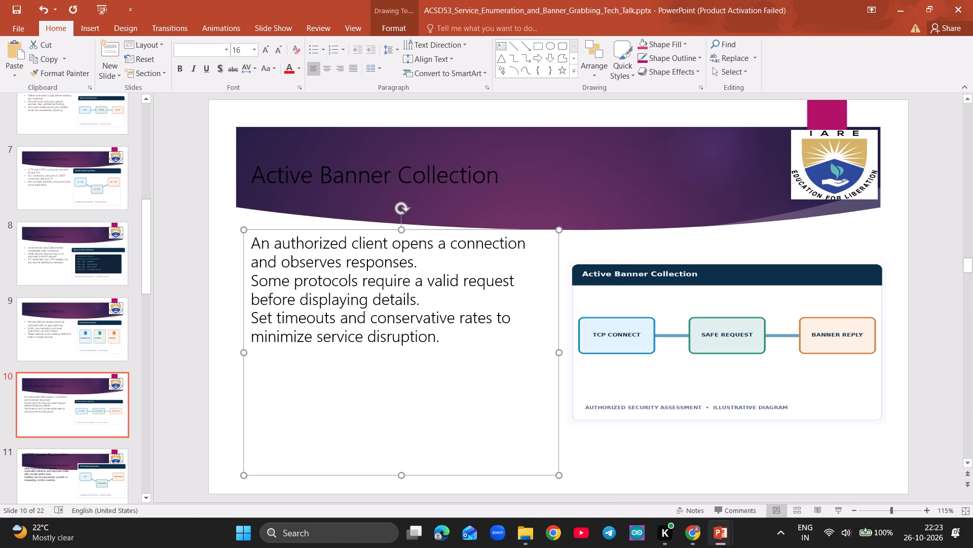
left_click(466, 226)
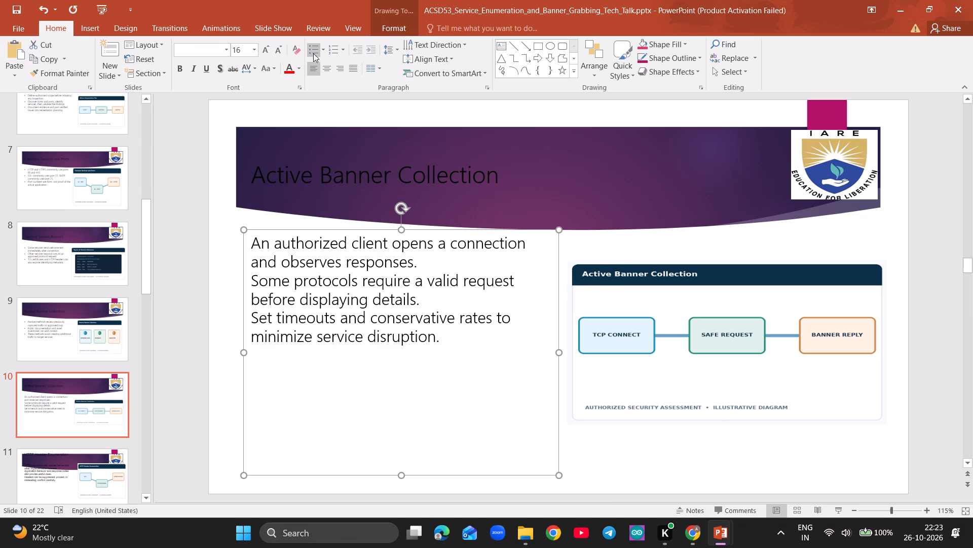
left_click(313, 52)
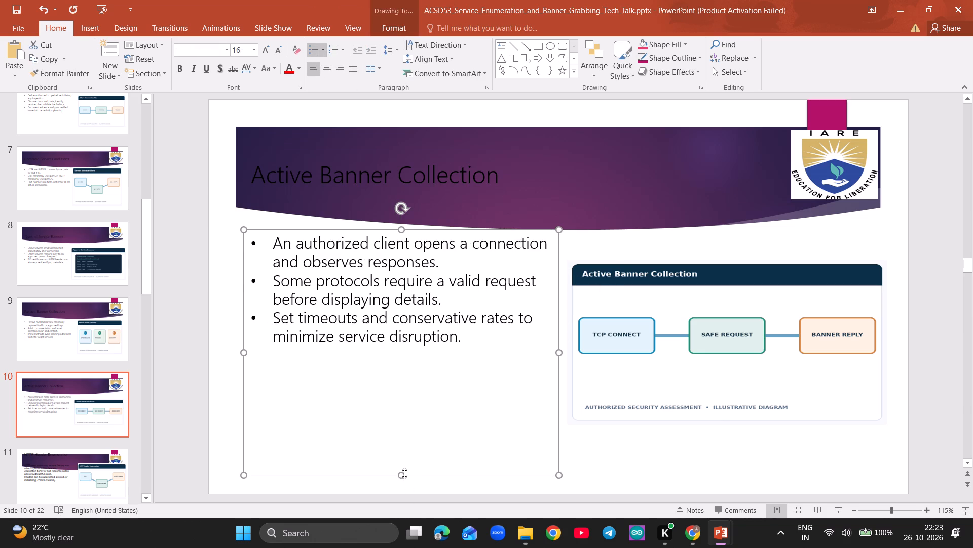
left_click_drag(400, 471, 408, 353)
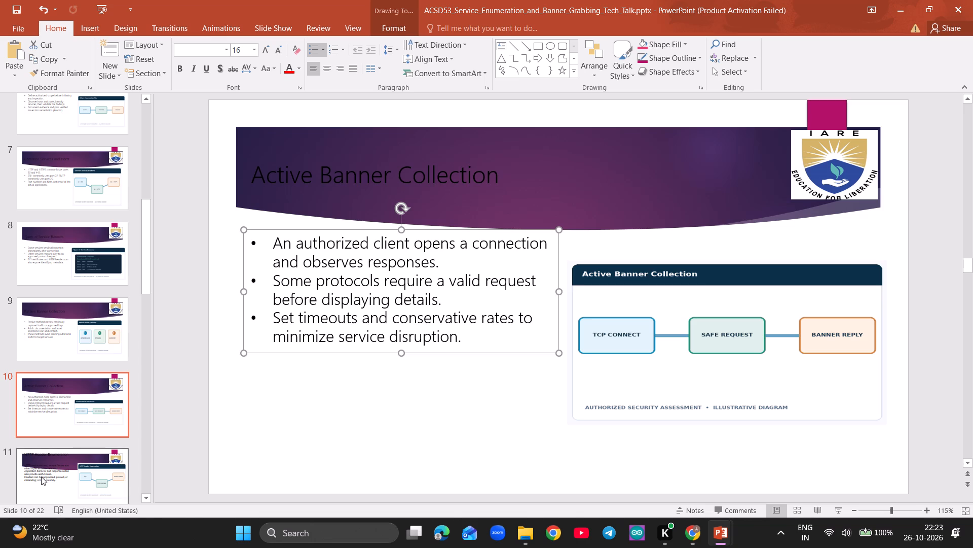
Move the title, body text and diagram on the HTTP Header Enumeration slide down together so the body clears the purple banner.
scroll(41, 476, "down", 1)
left_click(73, 316)
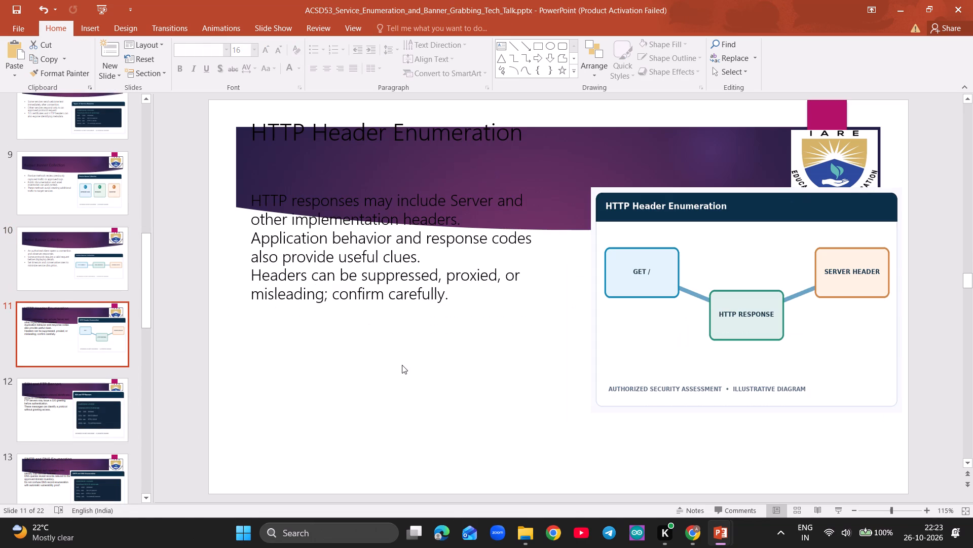
left_click(402, 365)
key("ctrl+a")
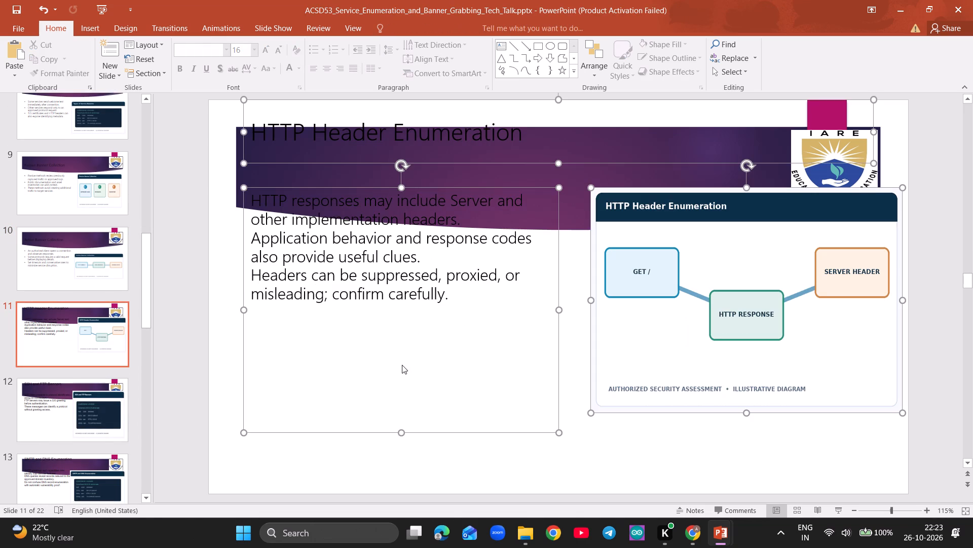
key("Down")
key("Down")
key("Down")
key("Down")
key("Down")
key("Down")
key("Down")
key("Down")
key("Down")
key("Down")
key("Down")
key("Down")
key("Down")
key("Down")
key("Down")
key("Down")
key("Down")
key("Down")
key("Down")
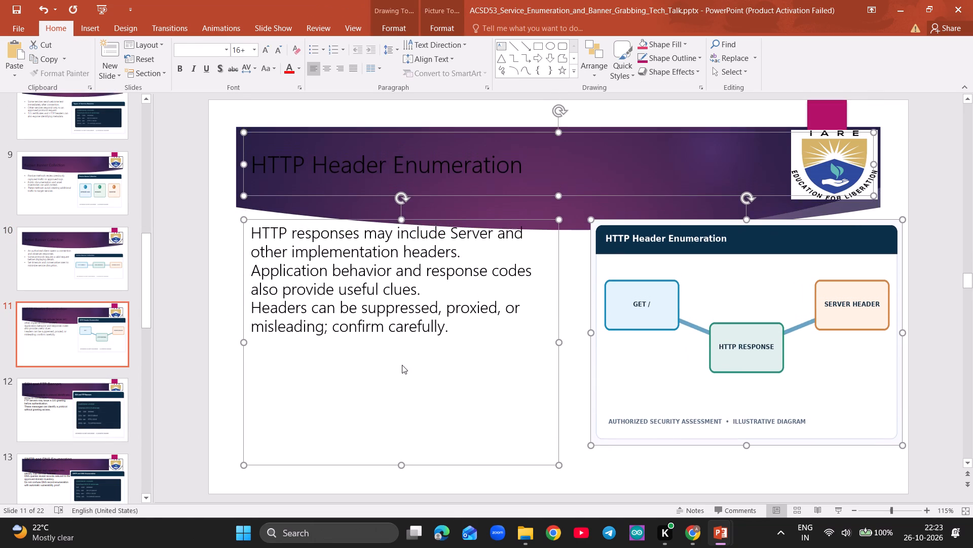
key("Down")
key("Down")
key("Down")
key("Down")
key("Down")
key("Down")
key("Down")
key("Down")
key("Down")
key("Down")
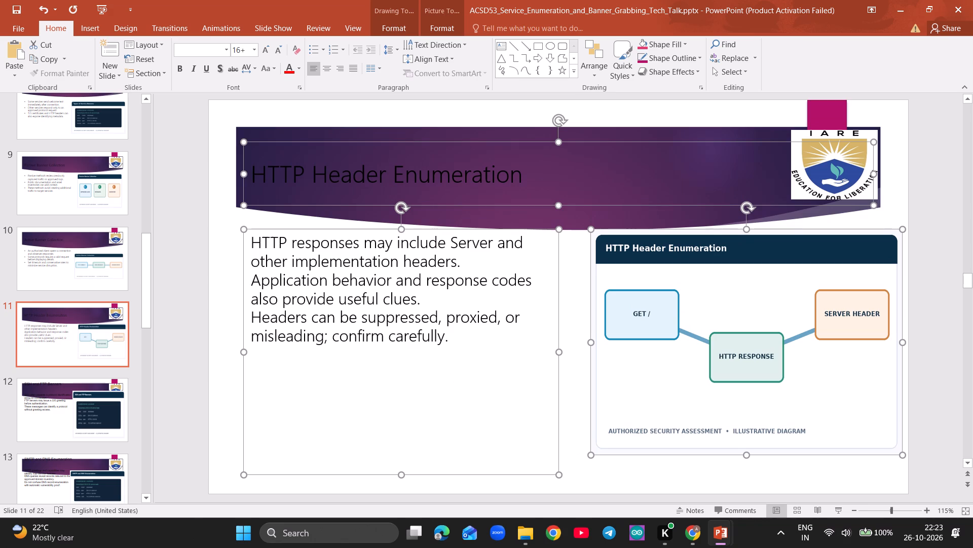
left_click(628, 474)
Add round bullets to the body text of the HTTP Header Enumeration slide and shorten its text box to fit the text.
left_click(396, 334)
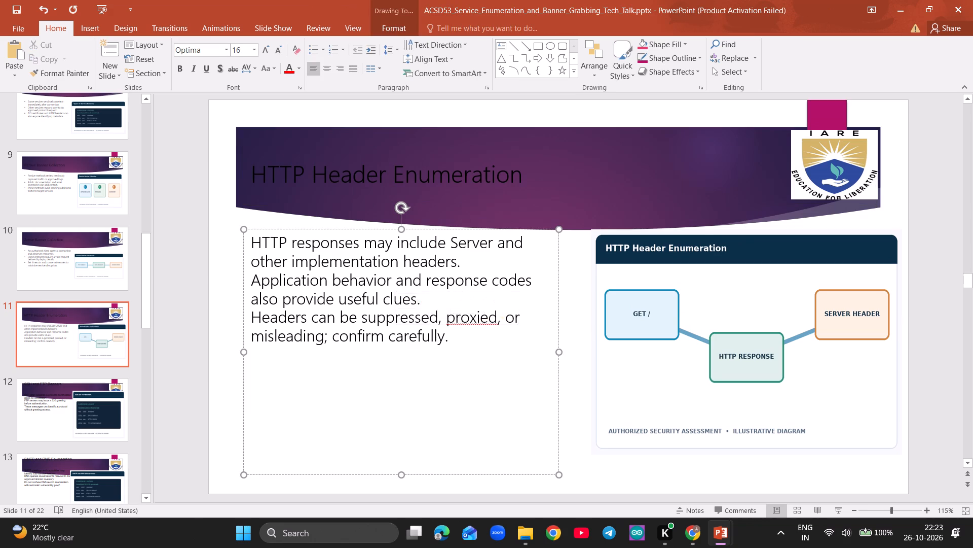
left_click(368, 228)
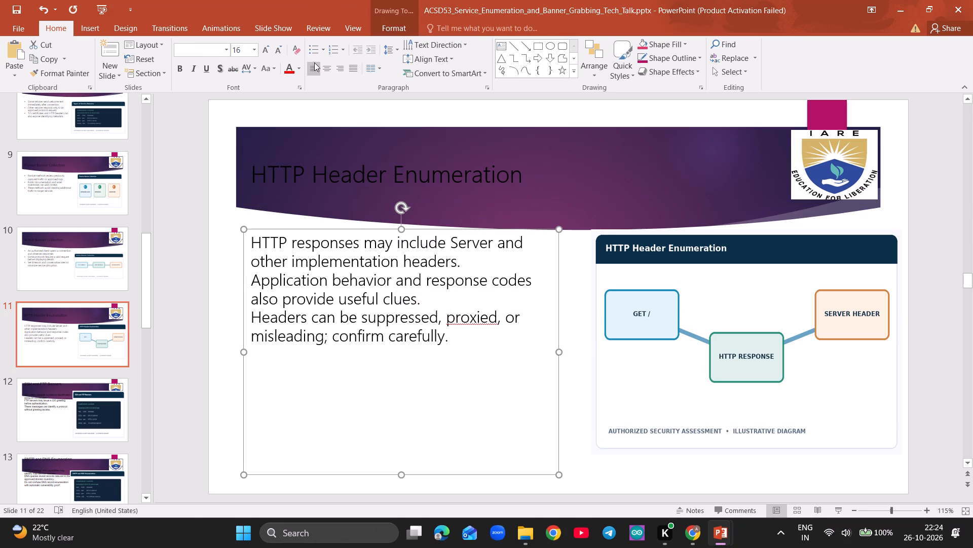
left_click(310, 46)
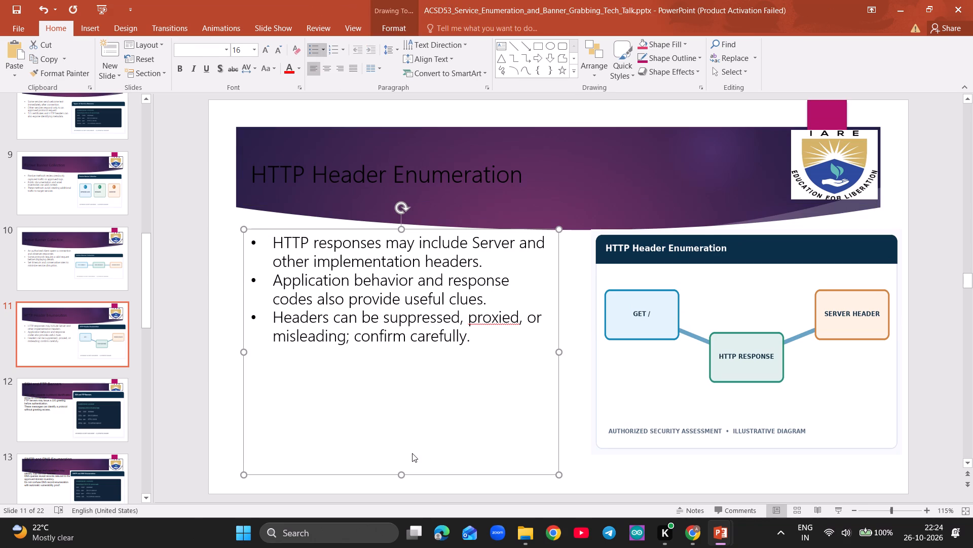
left_click_drag(402, 472, 408, 371)
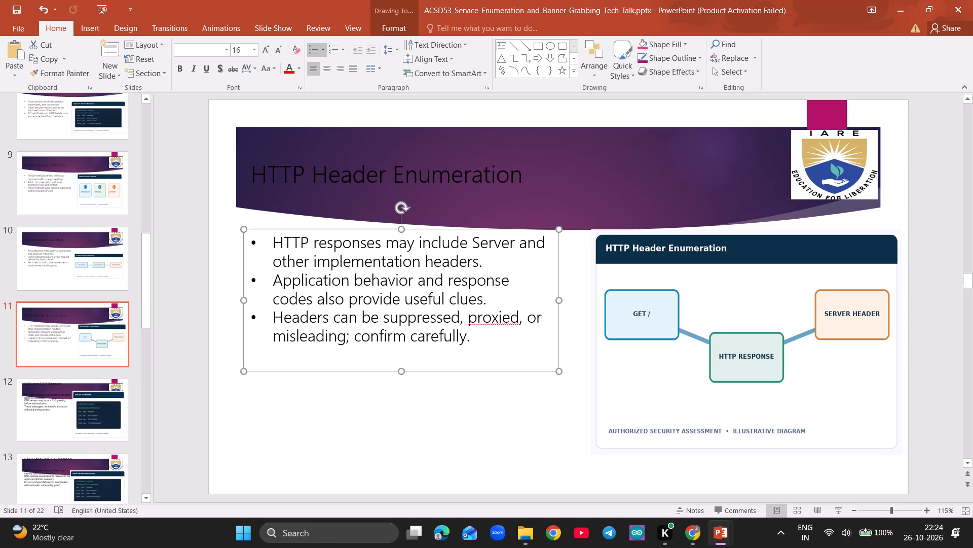
left_click(459, 408)
Move the title, body text and diagram on the SSH and FTP Banners slide down together so the body clears the purple banner.
left_click(95, 431)
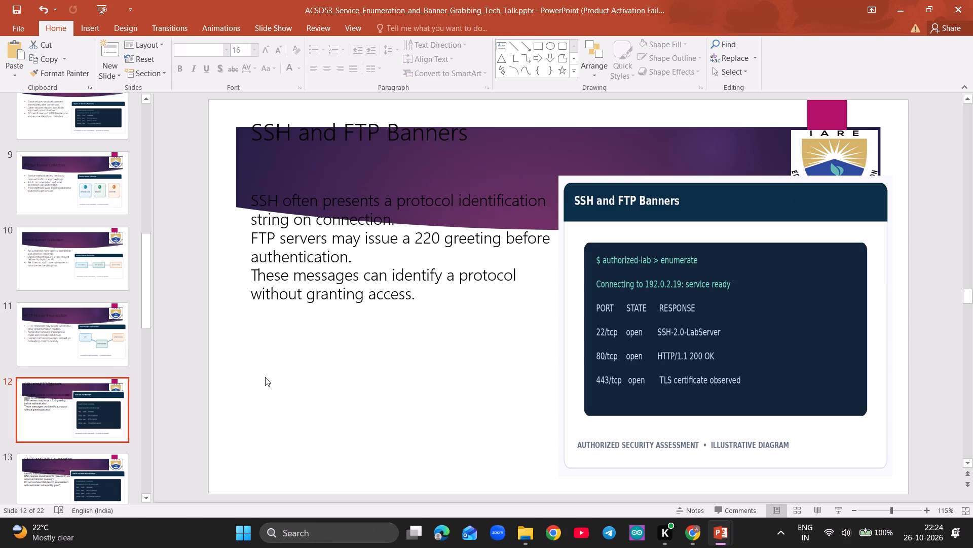
left_click(458, 368)
key("ctrl+a")
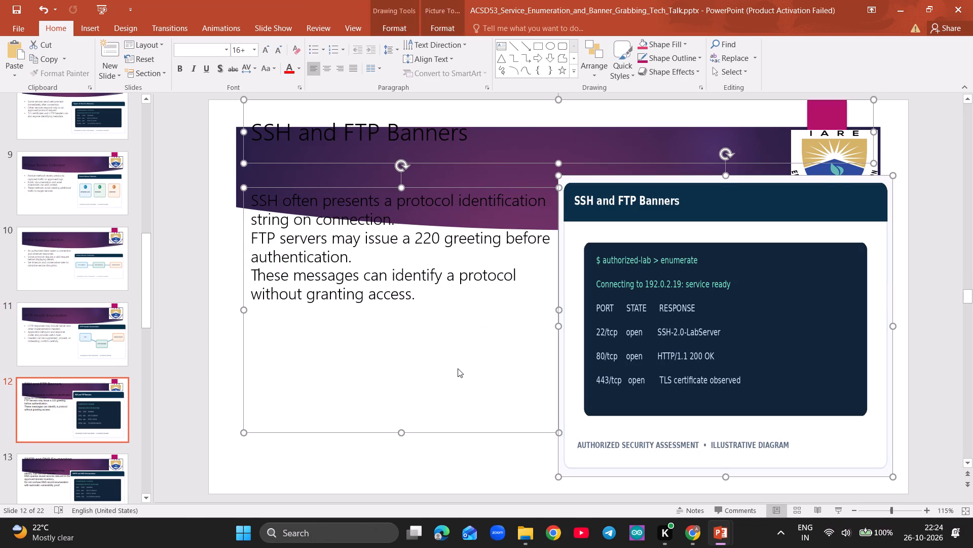
key("Down")
key("Down")
key("Down")
key("Down")
key("Down")
key("Down")
key("Down")
key("Down")
key("Down")
key("Down")
key("Down")
key("Down")
key("Down")
key("Down")
key("Down")
key("Down")
key("Down")
key("Down")
key("Down")
key("Down")
key("Down")
key("Down")
key("Down")
key("Down")
key("Down")
key("Down")
key("Down")
key("Down")
key("Down")
key("Down")
key("Down")
key("Down")
key("Down")
key("Down")
key("Down")
key("Down")
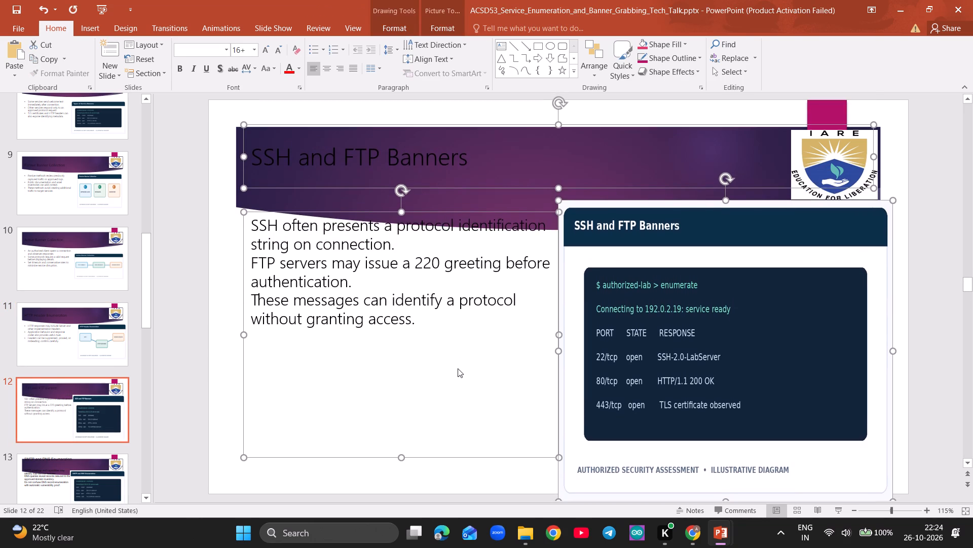
key("Down")
key("Down")
key("Down")
key("Down")
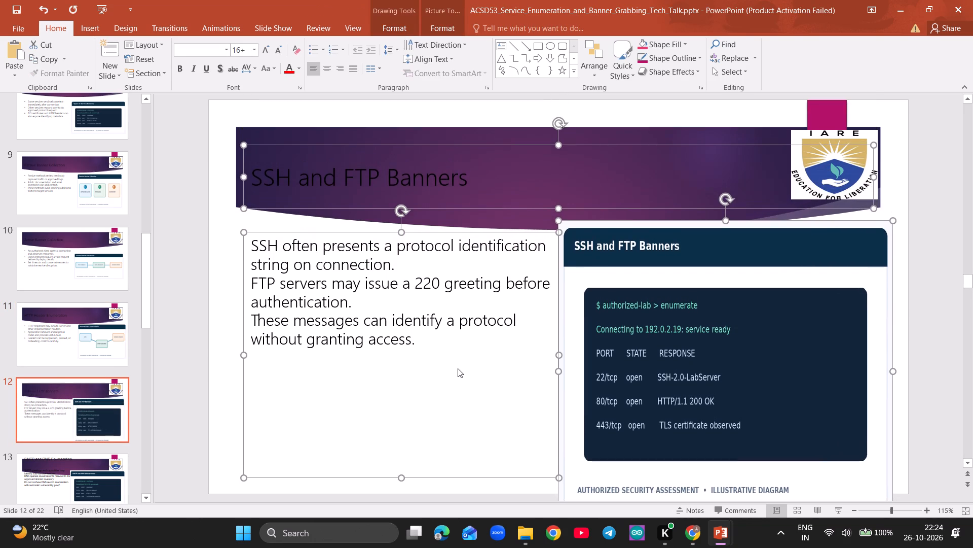
key("Down")
key("Down")
key("Down")
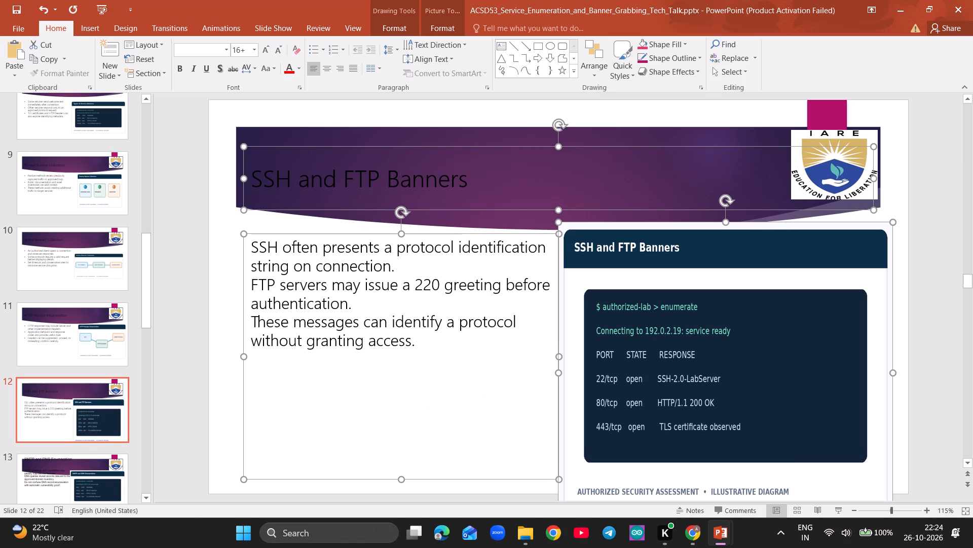
left_click(963, 350)
left_click(935, 352)
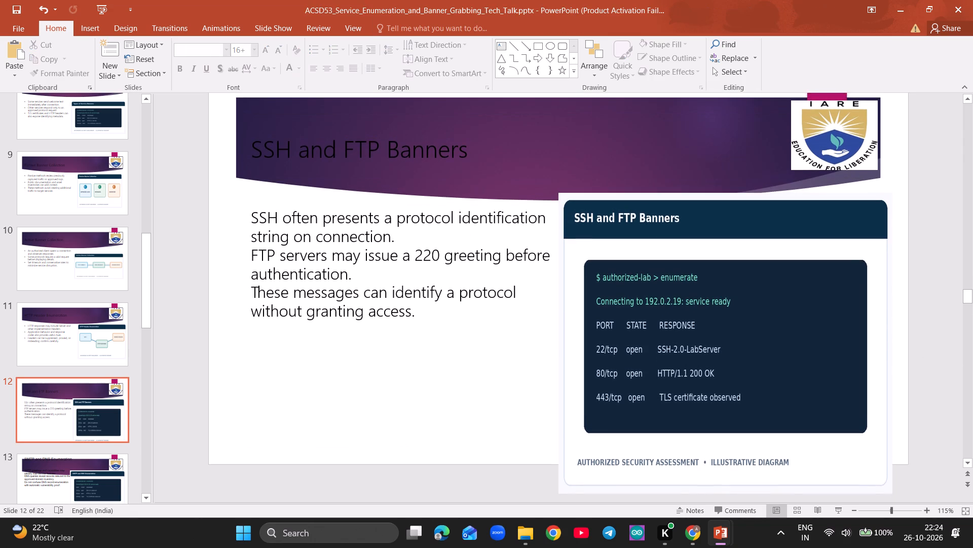
Shrink the diagram on the SSH and FTP Banners slide and place it beside the body text, below the banner and within the slide.
left_click(743, 319)
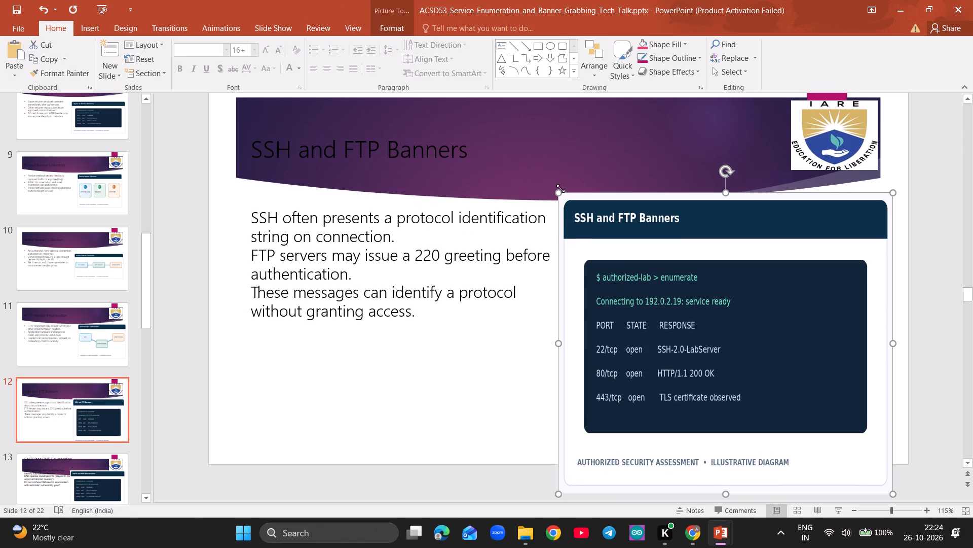
left_click_drag(560, 188, 652, 325)
left_click_drag(740, 410, 712, 349)
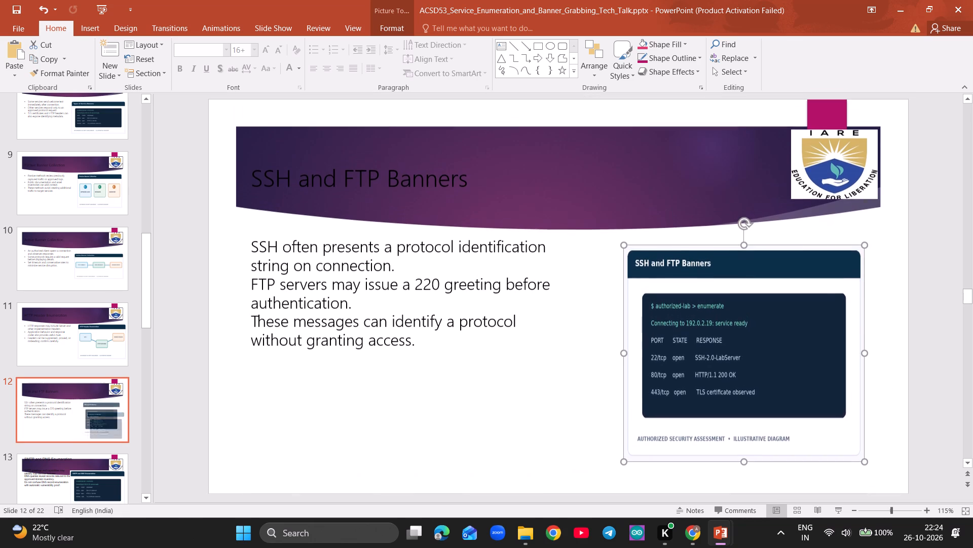
left_click(519, 434)
Move the title, body text and diagram on the SMTP and DNS Enumeration slide down together so the body clears the purple banner.
scroll(24, 435, "down", 1)
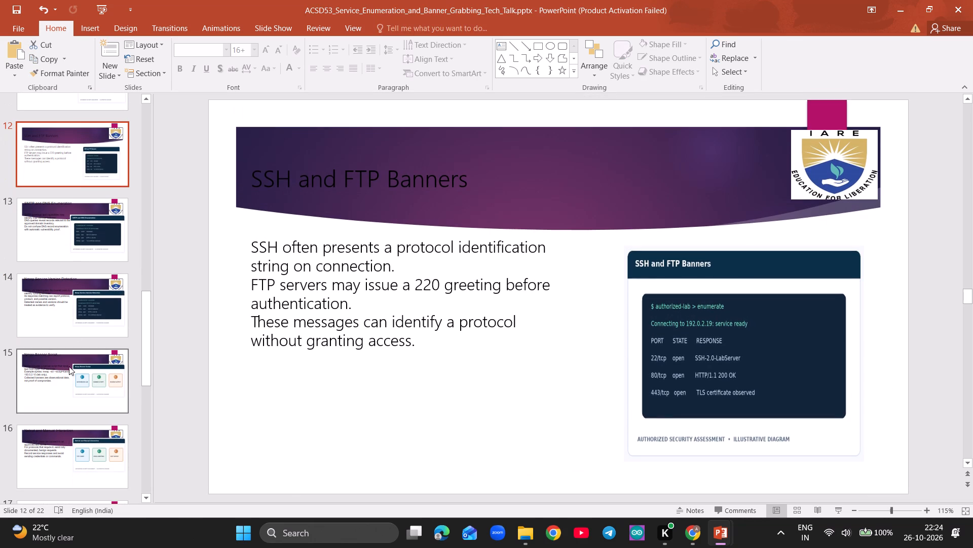
left_click(72, 260)
left_click(367, 361)
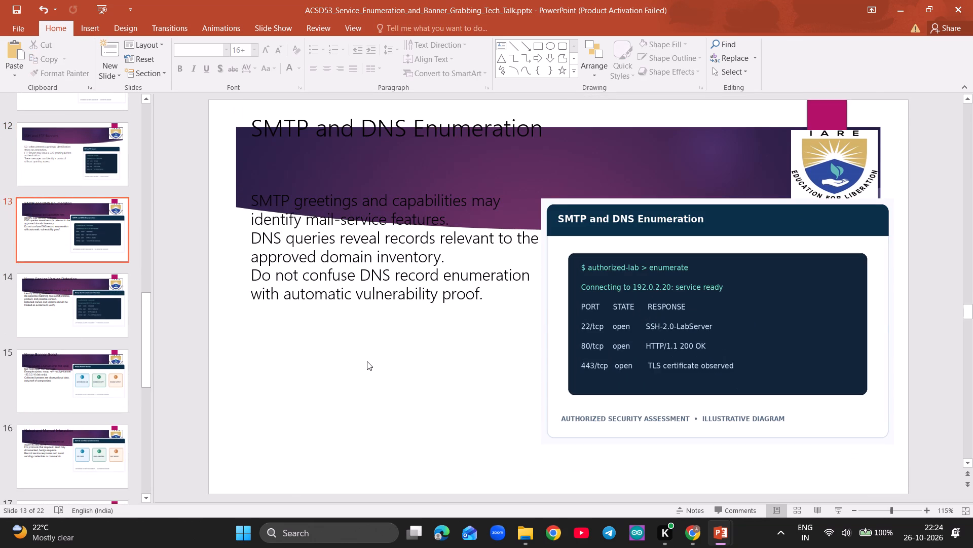
key("ctrl+a")
key("Down")
key("Down")
key("Down")
key("Down")
key("Down")
key("Down")
key("Down")
key("Down")
key("Down")
key("Down")
key("Down")
key("Down")
key("Down")
key("Down")
key("Down")
key("Down")
key("Down")
key("Down")
key("Down")
key("Down")
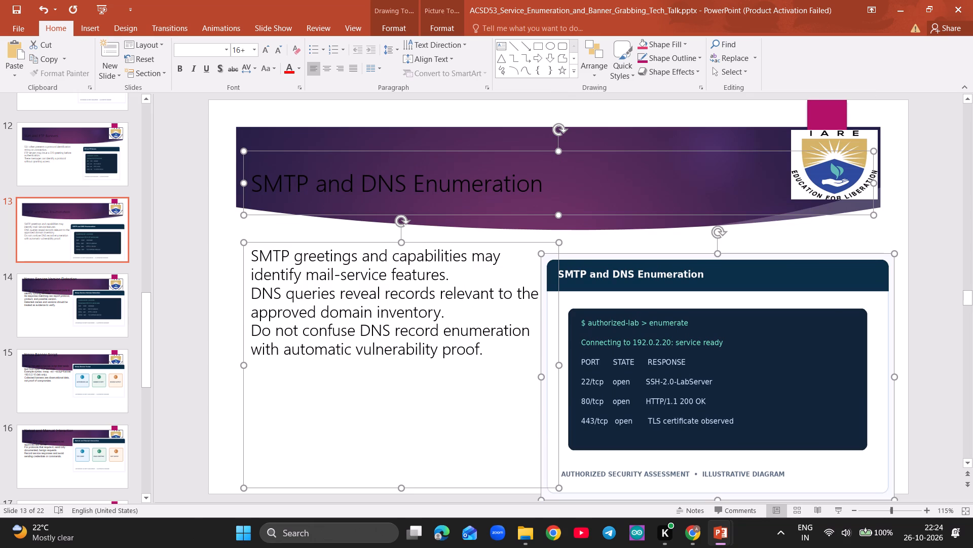
left_click(312, 222)
Add round bullets to the body text of the SMTP and DNS Enumeration slide.
left_click(328, 261)
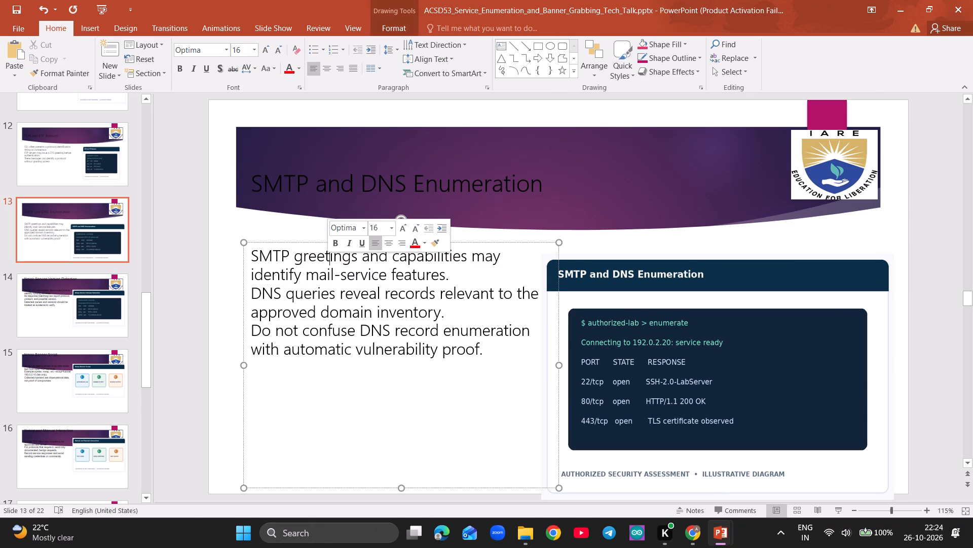
left_click(313, 239)
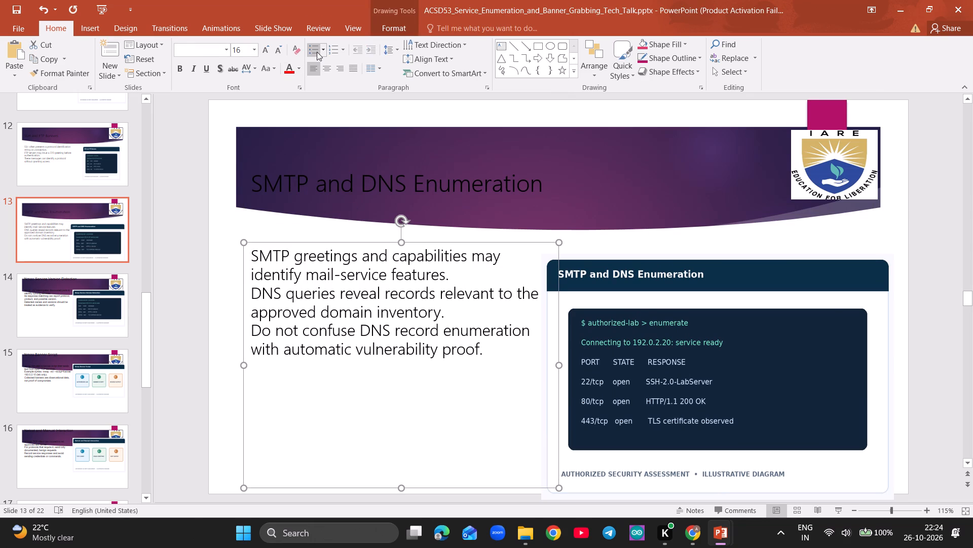
left_click(317, 52)
Shrink the SMTP and DNS Enumeration diagram and move it up beside the bullets so it no longer overlaps the body text.
left_click(649, 367)
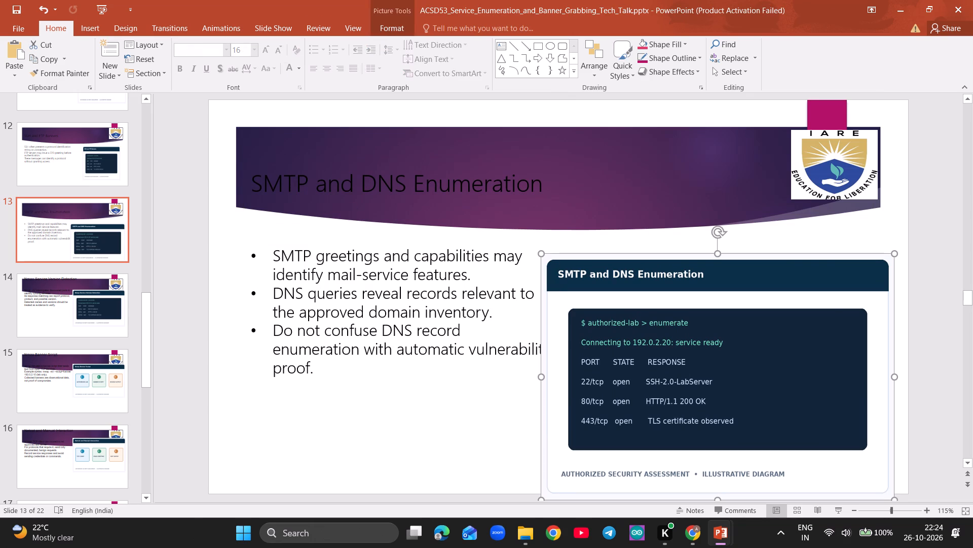
left_click_drag(541, 253, 612, 312)
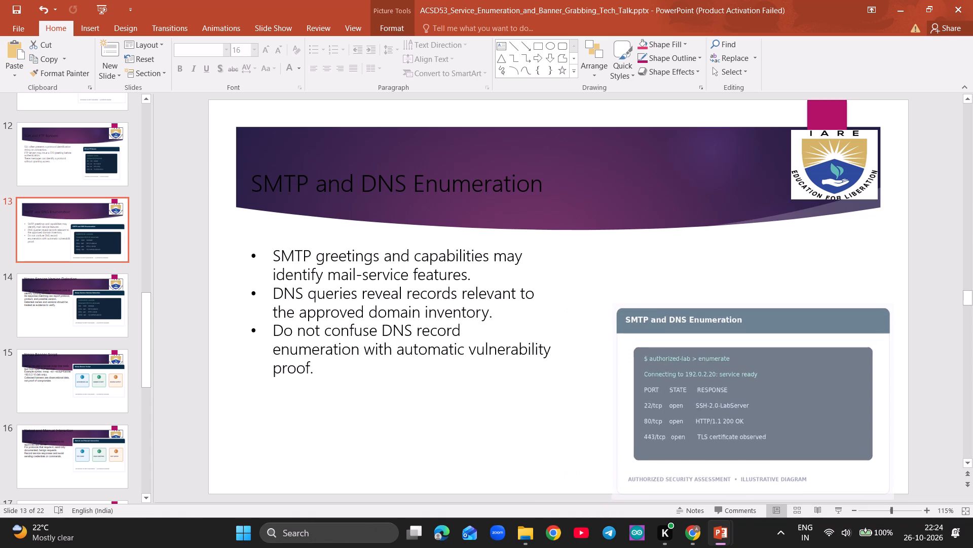
left_click_drag(678, 378, 657, 317)
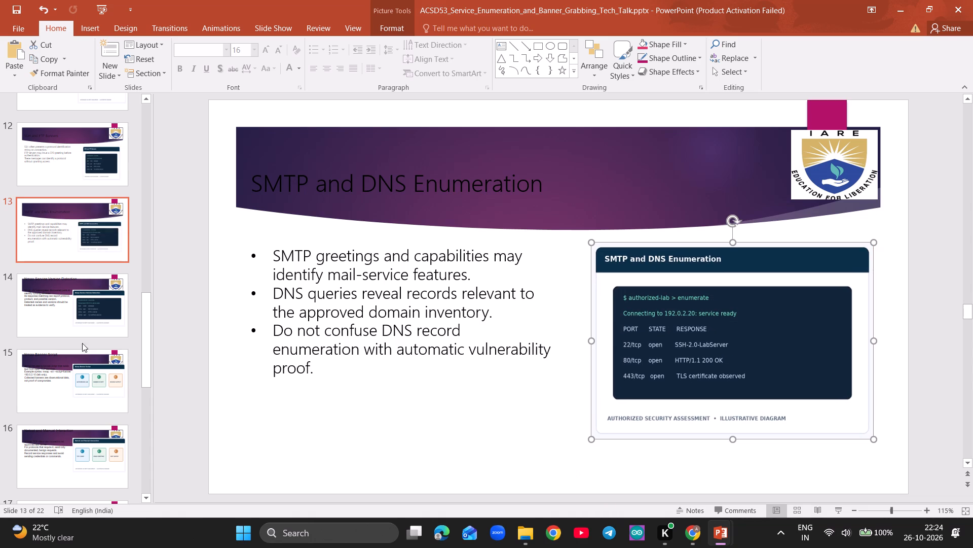
Move the title, body text and diagram on the Nmap Service Version Detection slide down together so the body clears the purple banner.
left_click(118, 295)
left_click(457, 364)
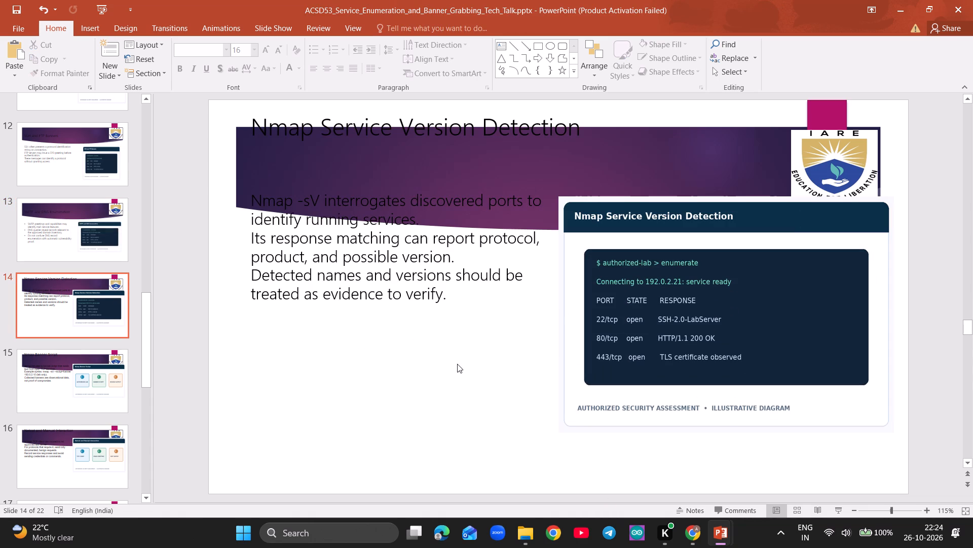
key("ctrl+a")
key("Down")
key("Down")
key("Down")
key("Down")
key("Down")
key("Down")
key("Down")
key("Down")
key("Down")
key("Down")
key("Down")
key("Down")
key("Down")
key("Down")
key("Down")
key("Down")
key("Down")
key("Down")
key("Down")
key("Down")
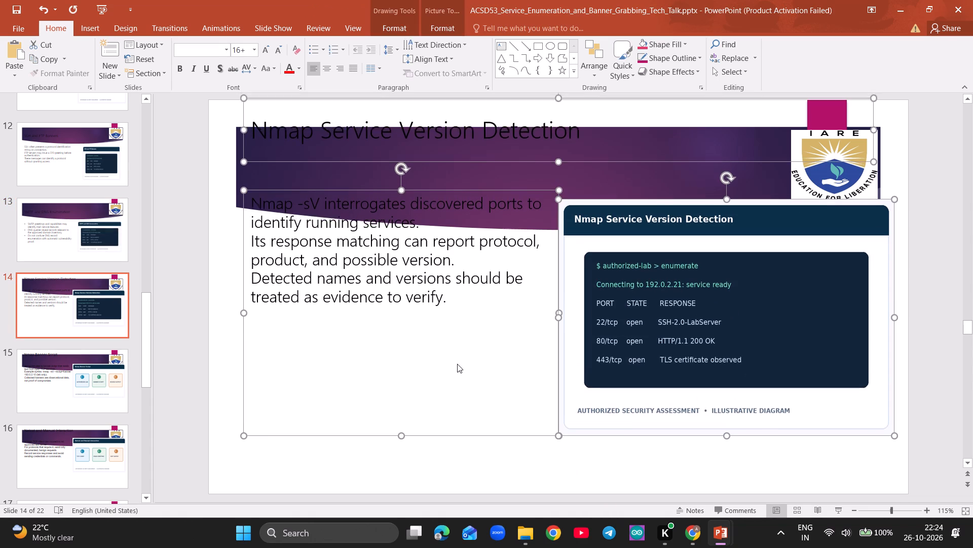
key("Up")
key("Up")
key("Up")
key("Up")
key("Up")
key("Up")
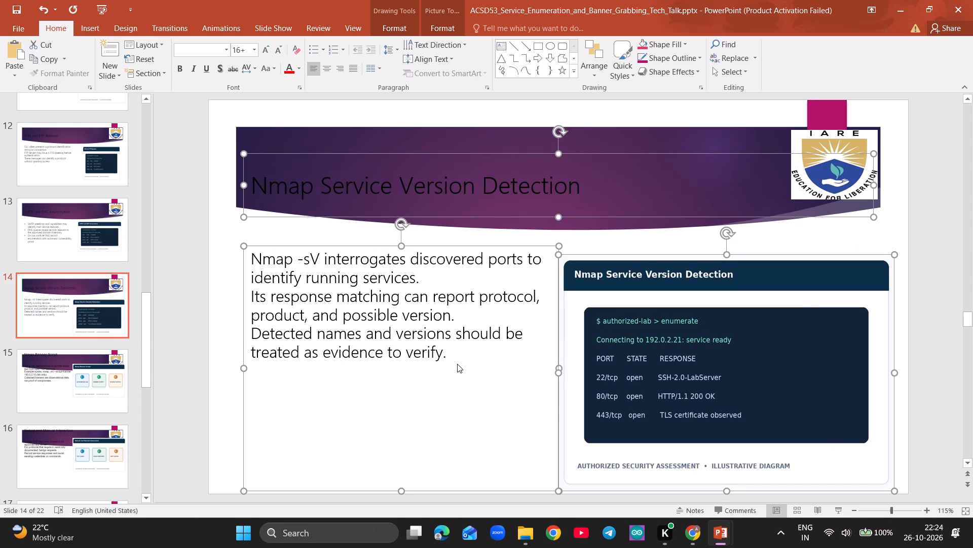
key("Up")
key("Up")
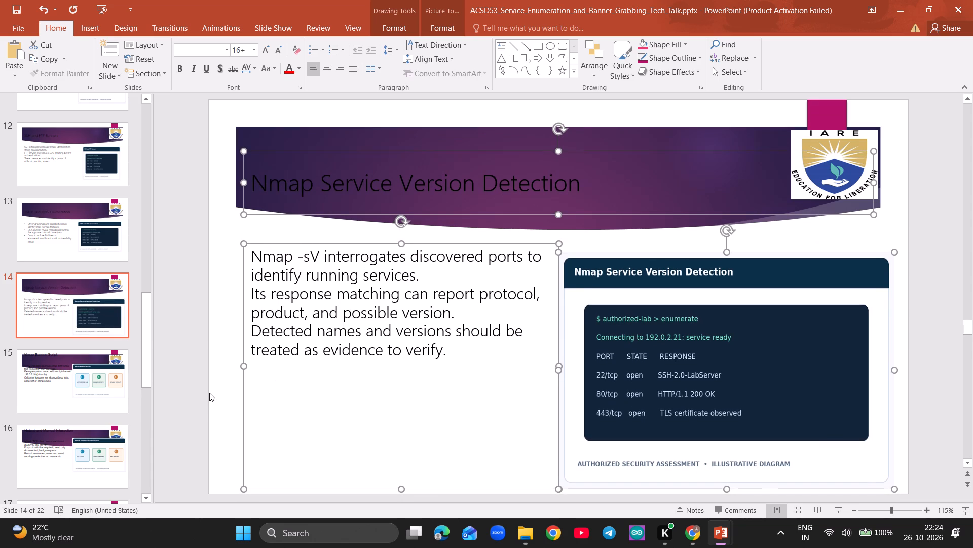
left_click(209, 393)
Add round bullets to the body text of the Nmap Service Version Detection slide and shorten its text box to fit the text.
left_click(339, 289)
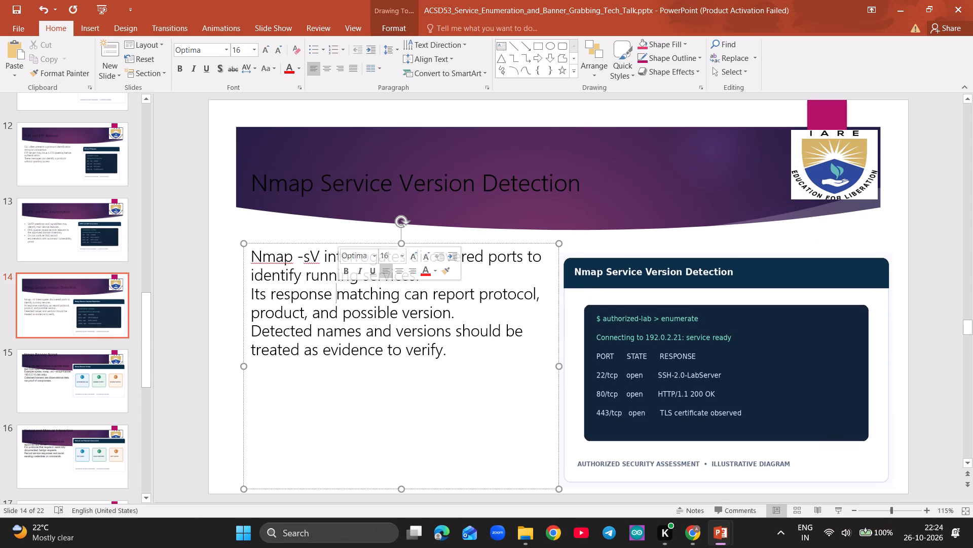
left_click(320, 241)
left_click(310, 50)
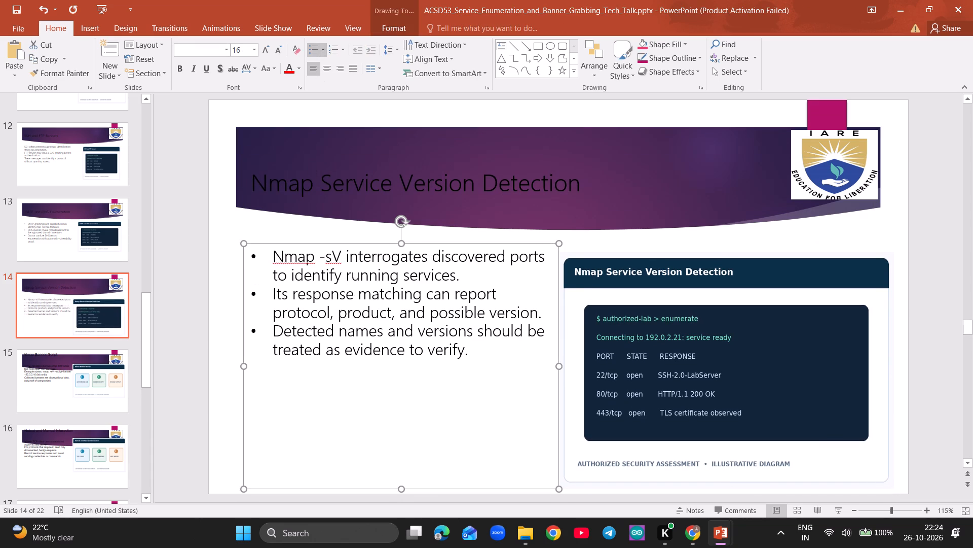
left_click_drag(401, 488, 434, 383)
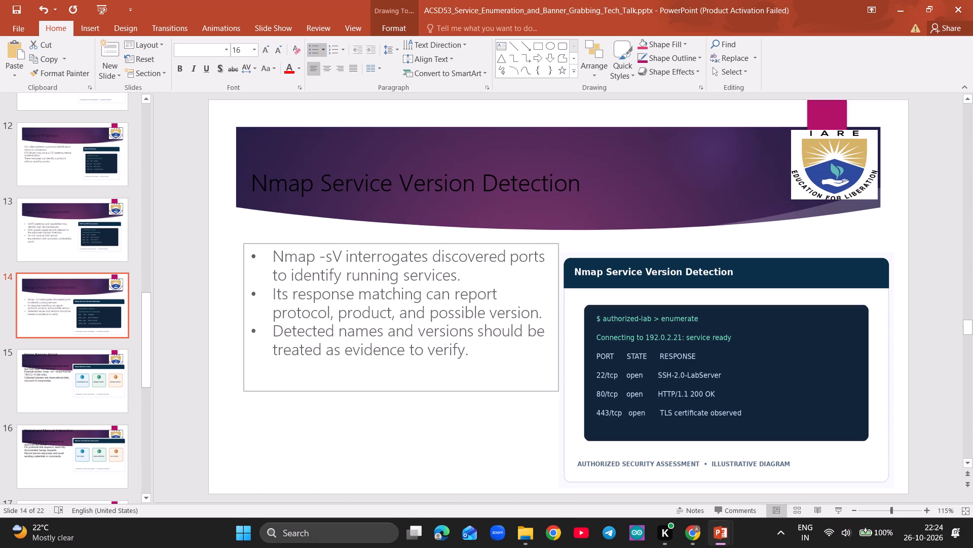
left_click_drag(434, 383, 439, 369)
Move the Nmap Service Version Detection diagram up slightly to align its top edge with the body text box.
left_click_drag(609, 395, 612, 388)
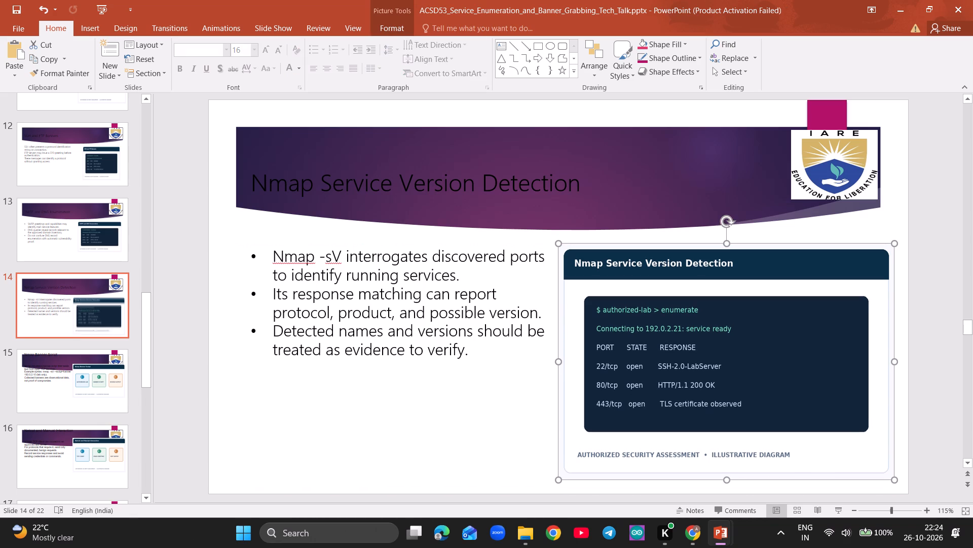
Move the title, body text and diagram on the Nmap Banner Script slide down together so the body clears the purple banner.
left_click(73, 372)
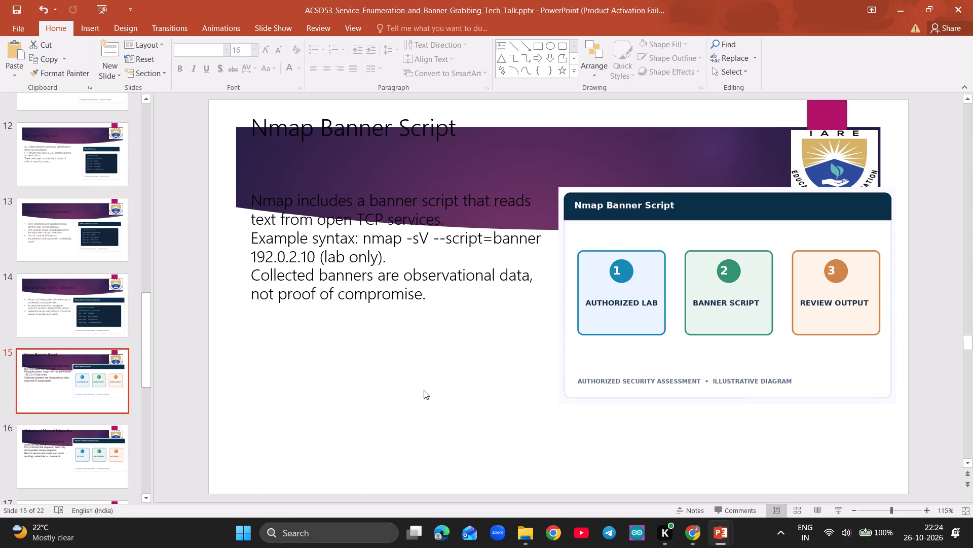
key("ctrl+a")
left_click(424, 390)
key("ctrl+a")
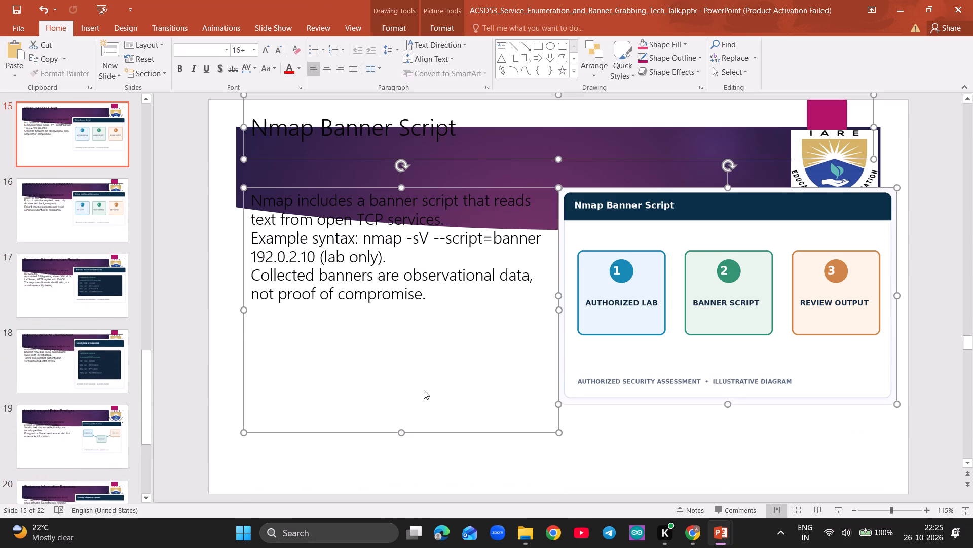
key("Down")
key("Right")
key("Down")
key("Down")
key("Down")
key("Down")
key("Down")
key("Down")
key("Down")
key("Down")
key("Down")
key("Down")
key("Down")
key("Down")
key("Down")
key("Down")
key("Down")
key("Down")
key("Down")
key("Down")
key("Down")
key("Down")
key("Down")
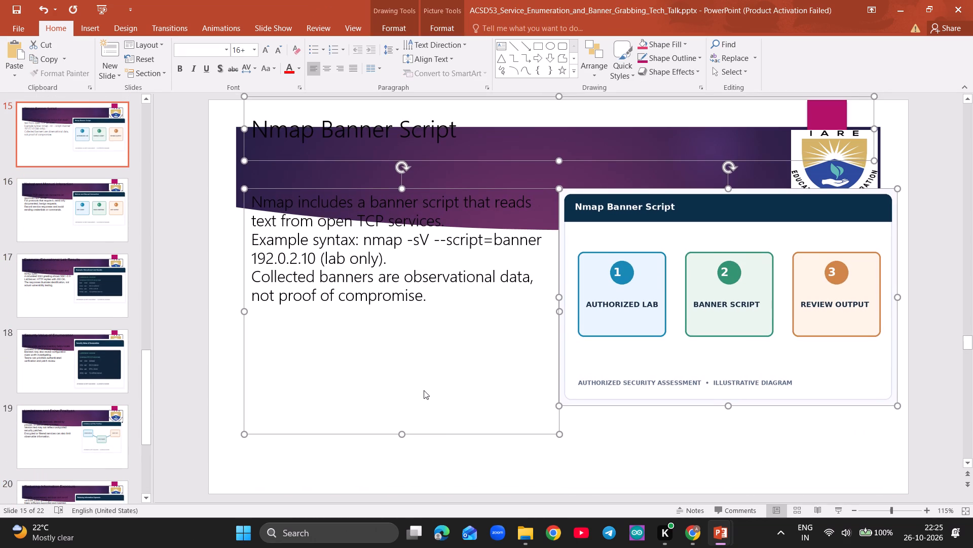
key("Down")
key("Down")
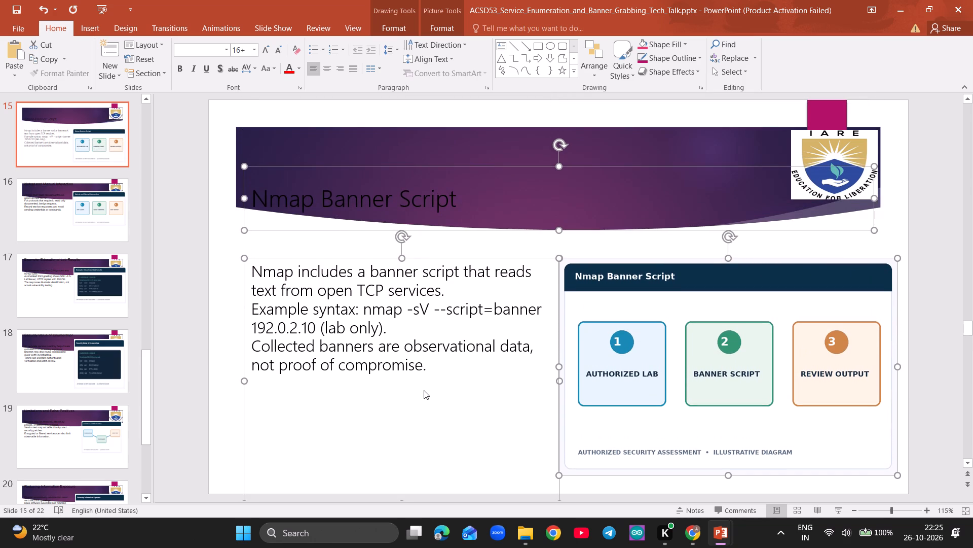
key("Up")
left_click(218, 319)
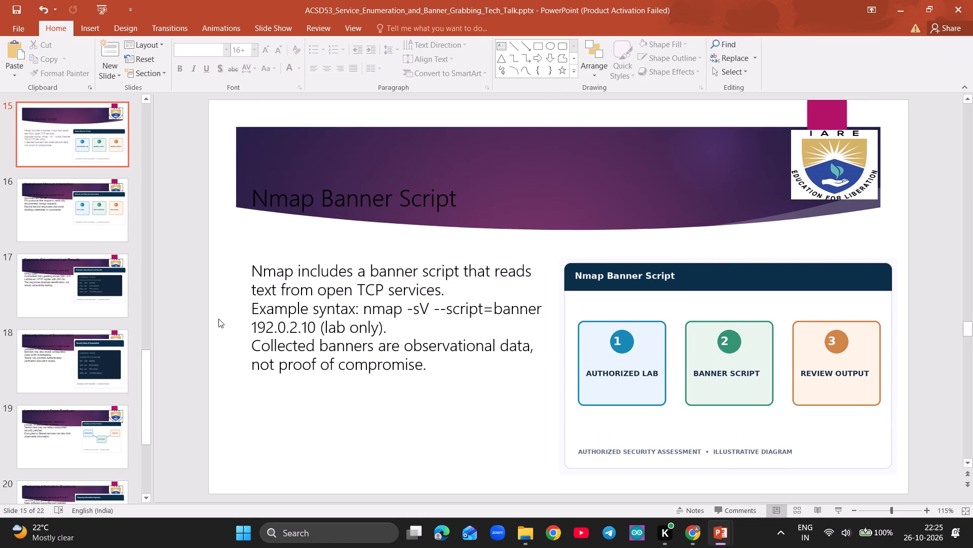
Add round bullets to the body text of the Nmap Banner Script slide and shorten its text box to fit the text.
left_click(309, 319)
left_click(272, 255)
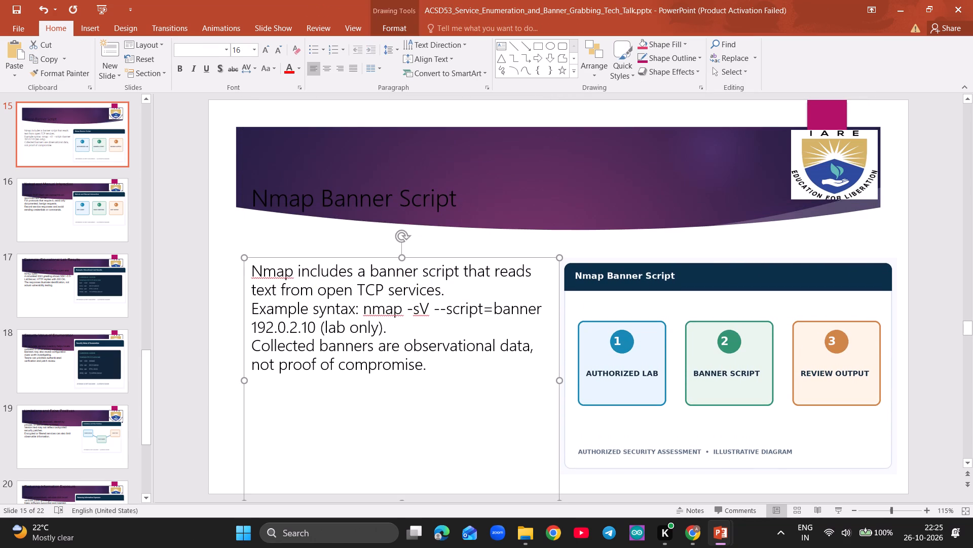
left_click(314, 50)
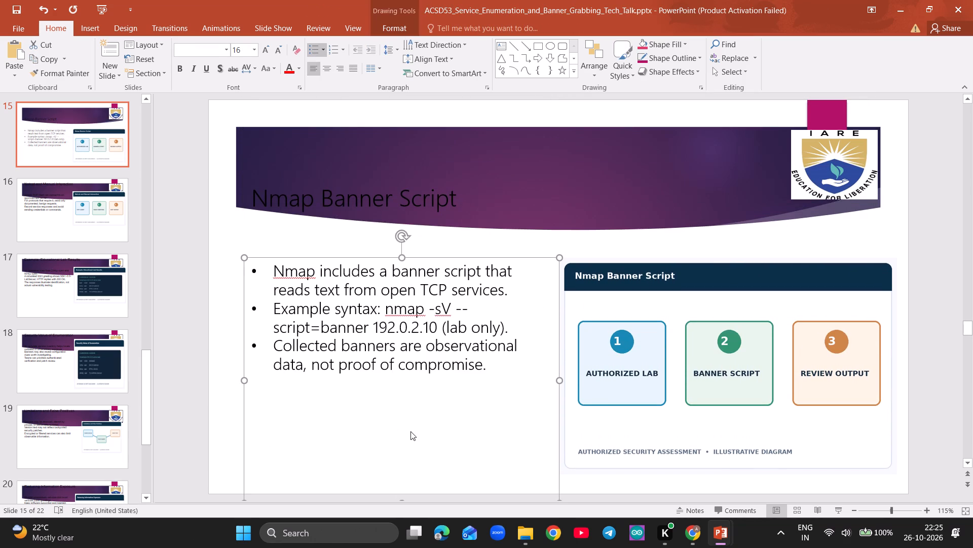
scroll(468, 359, "down", 1)
scroll(458, 366, "up", 1)
left_click(453, 353)
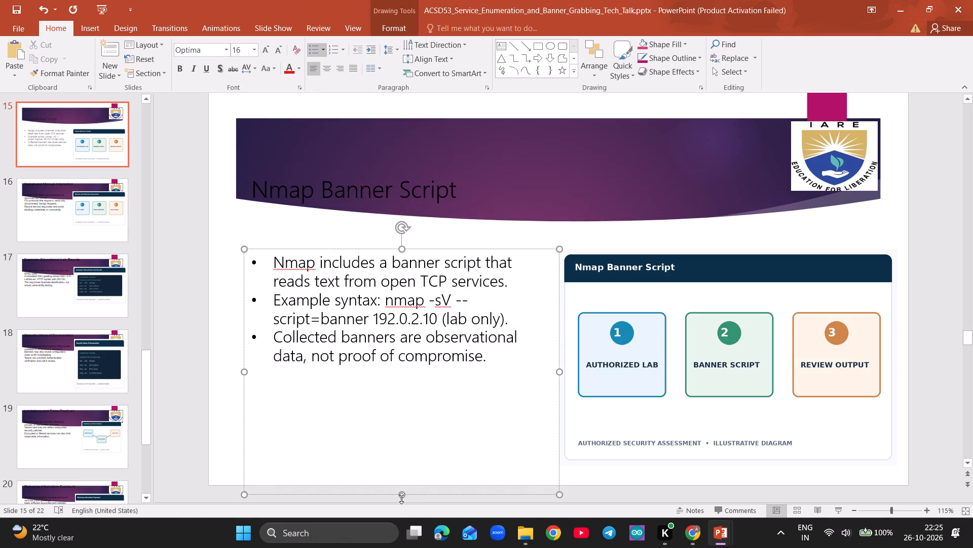
left_click_drag(401, 497, 425, 417)
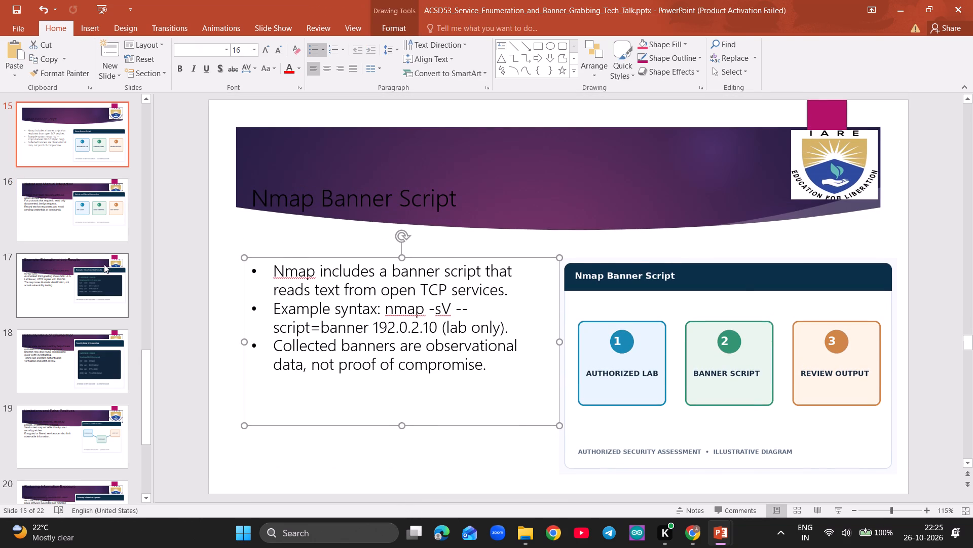
Move the title, body text and diagram on the Netcat and Manual Interaction slide down together so the body clears the purple banner.
left_click(102, 219)
left_click(486, 364)
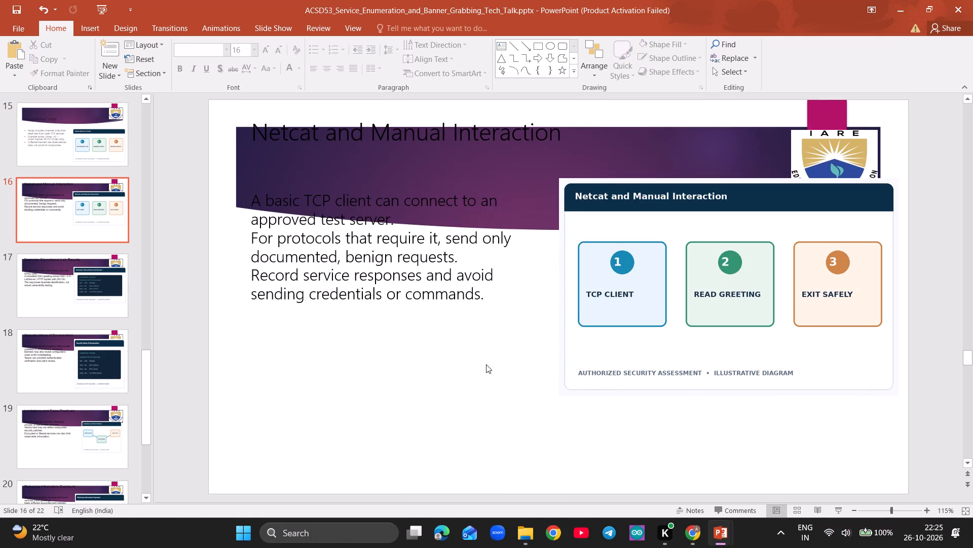
key("ctrl+a")
key("Down")
key("Down")
key("Down")
key("Down")
key("Down")
key("Down")
key("Down")
key("Down")
key("Down")
key("Down")
key("Down")
key("Down")
key("Down")
key("Down")
key("Down")
key("Down")
key("Down")
key("Down")
key("Down")
key("Down")
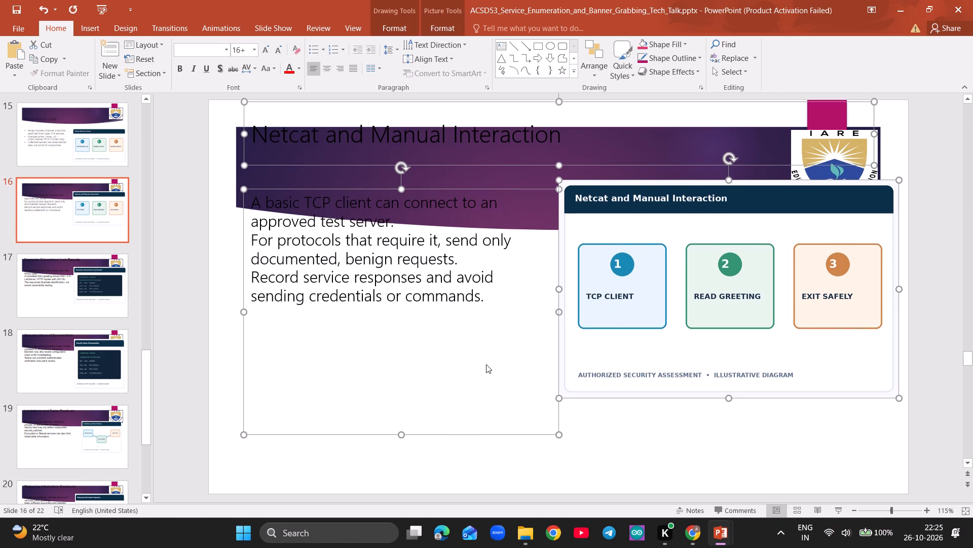
key("Down")
key("Down")
key("Down")
key("Down")
key("Down")
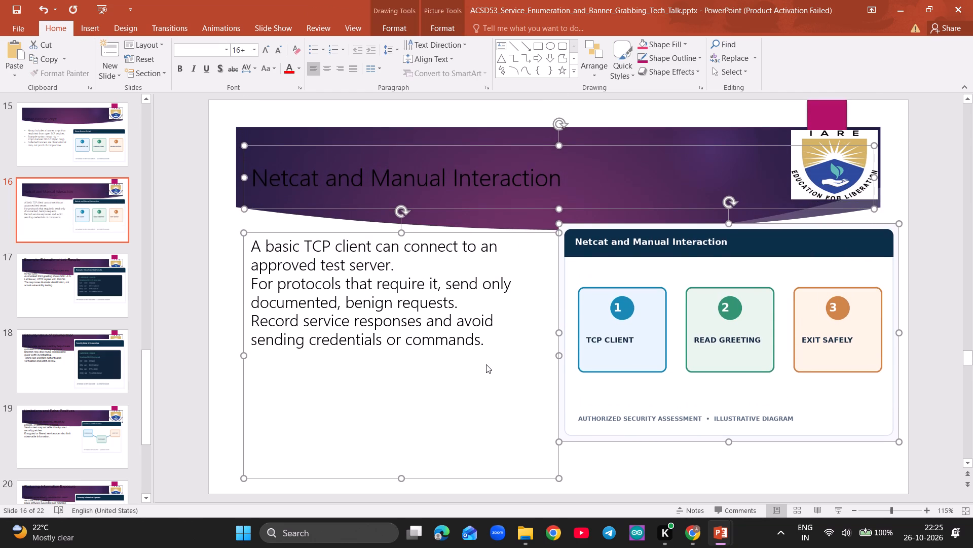
Add round bullets to the body text of the Netcat and Manual Interaction slide.
left_click(393, 318)
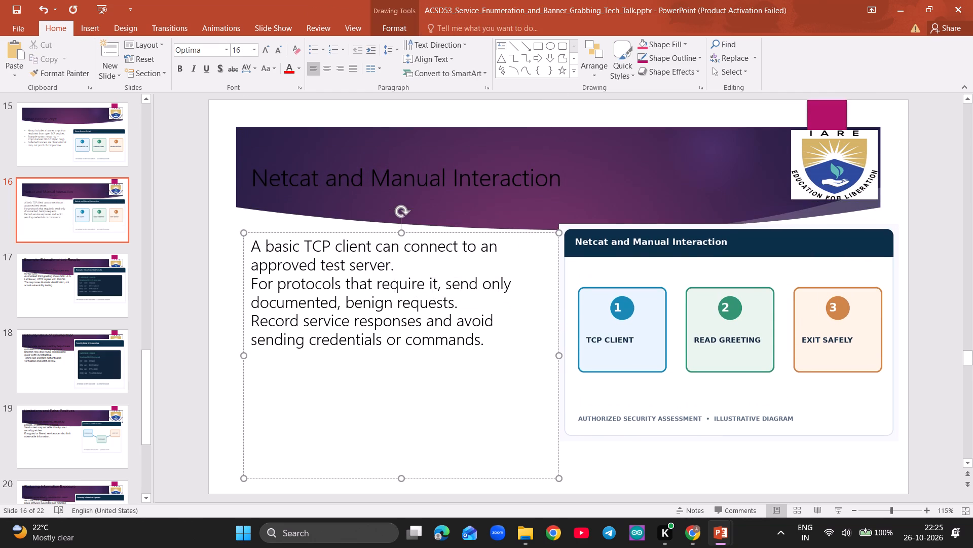
left_click(330, 232)
left_click(312, 53)
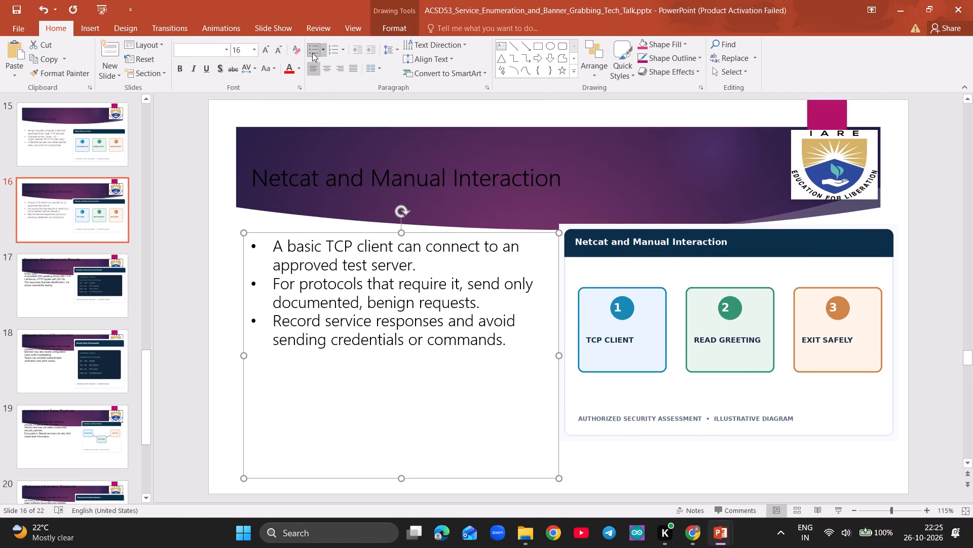
Move the title, body text and diagram on the Example: Educational Lab Results slide down together so the body clears the banner.
left_click(98, 280)
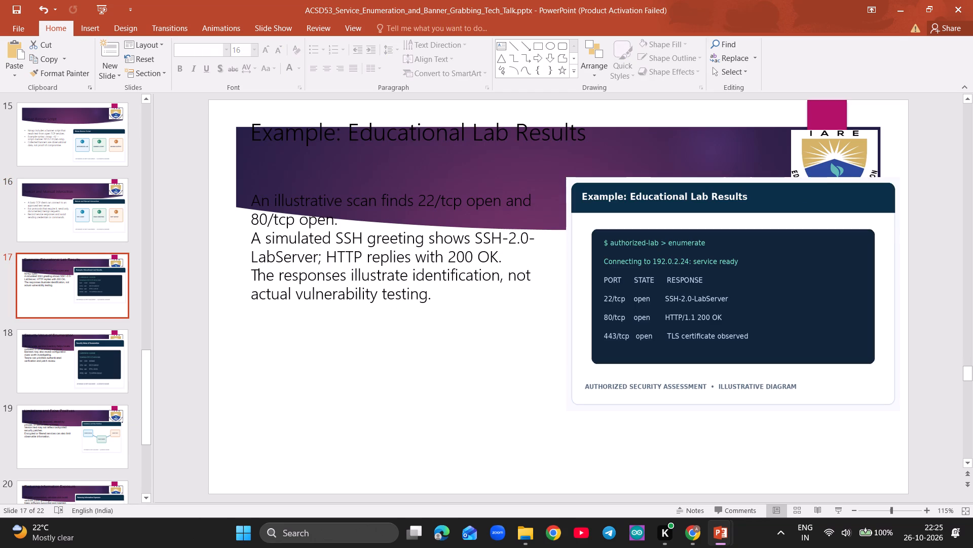
left_click(409, 400)
key("ctrl+a")
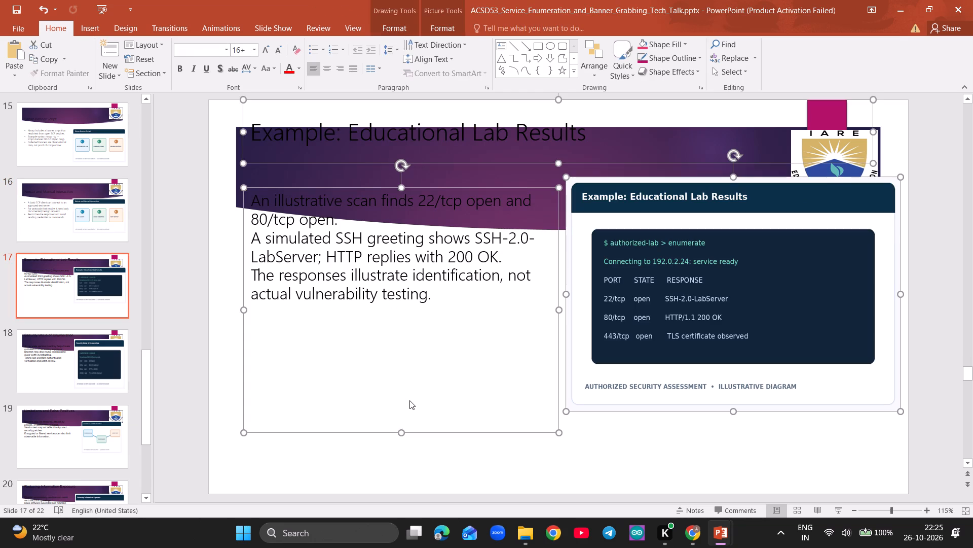
key("Down")
key("Down")
key("Down")
key("Down")
key("Down")
key("Down")
key("Down")
key("Down")
key("Down")
key("Down")
key("Down")
key("Down")
key("Down")
key("Down")
key("Down")
key("Down")
key("Down")
key("Down")
key("Down")
key("Down")
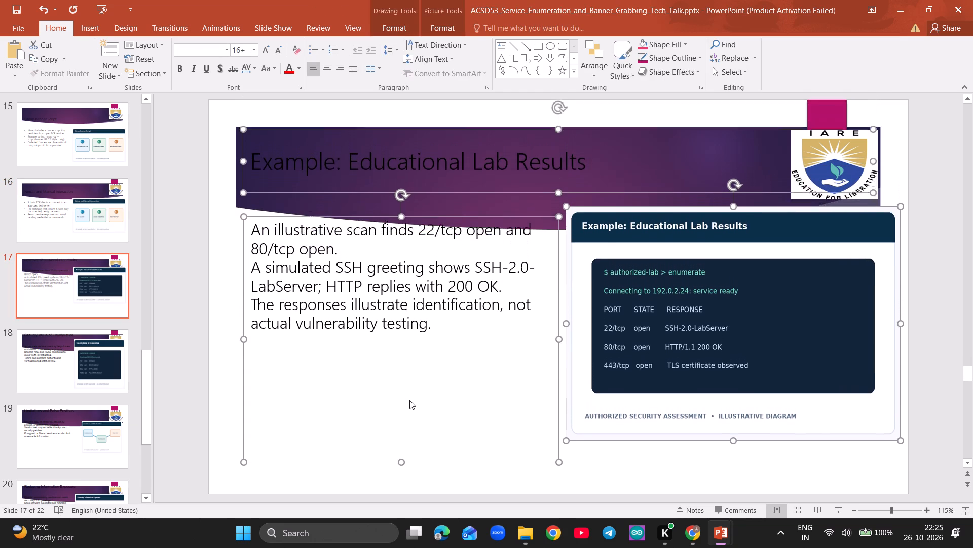
key("Down")
key("Down")
key("Down")
key("Down")
key("Down")
key("Down")
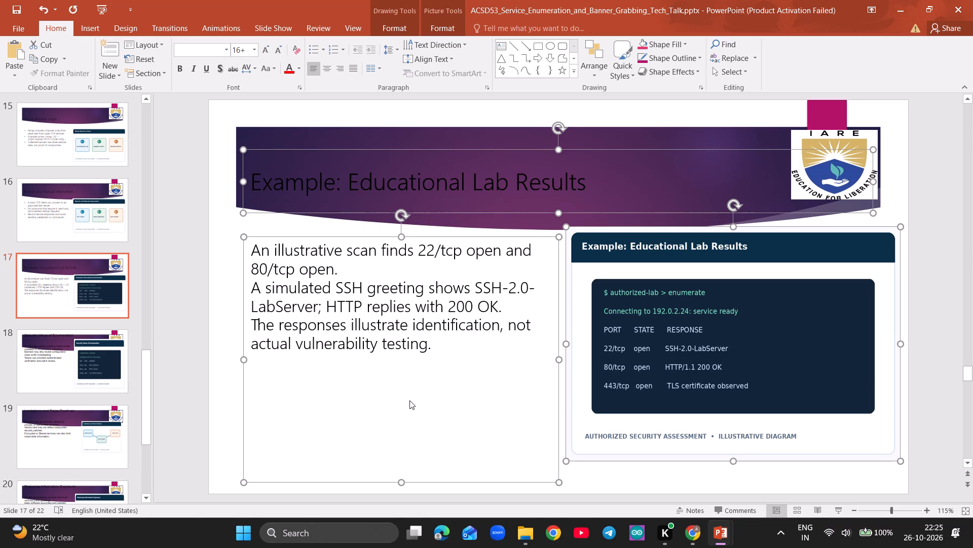
double_click(238, 326)
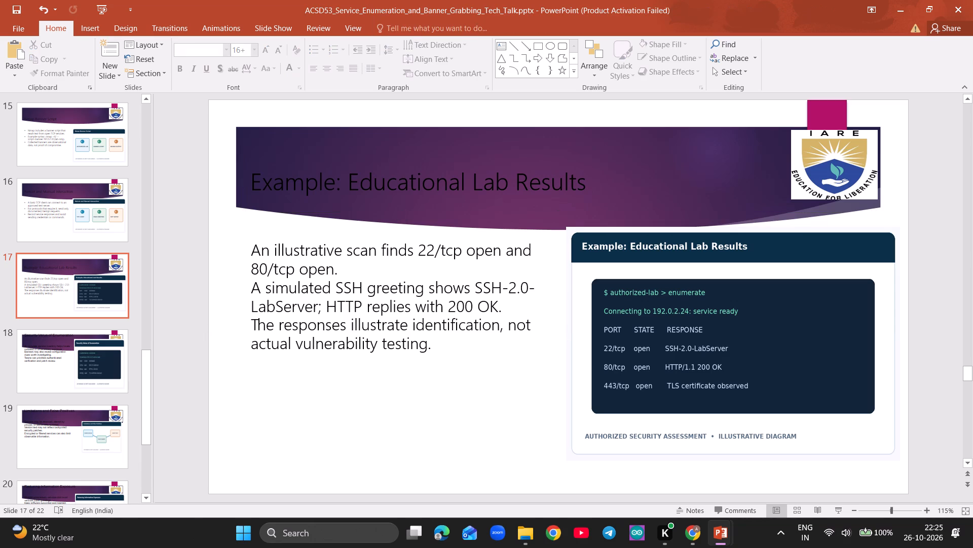
Add round bullets to the body text of the Educational Lab Results slide and shorten its text box to fit the text.
left_click(317, 303)
left_click(287, 236)
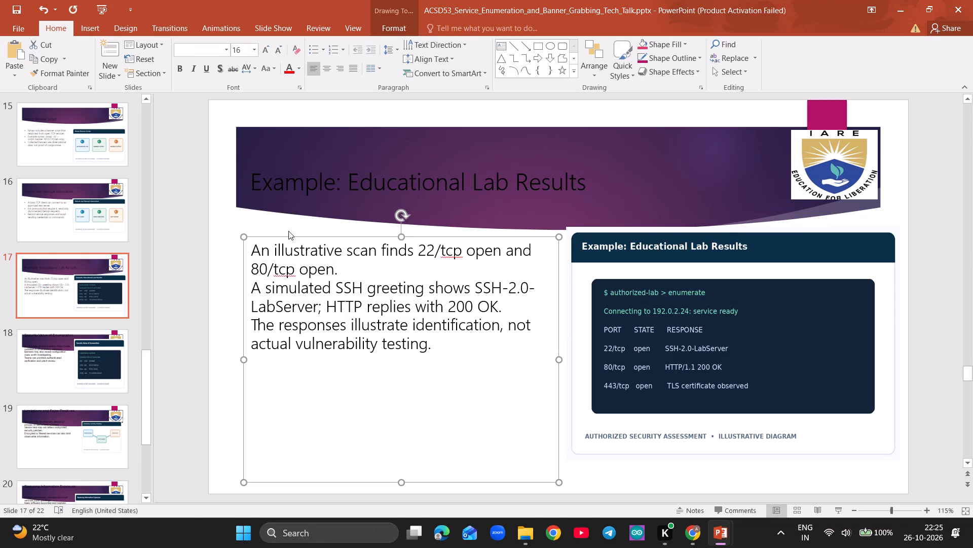
left_click(309, 52)
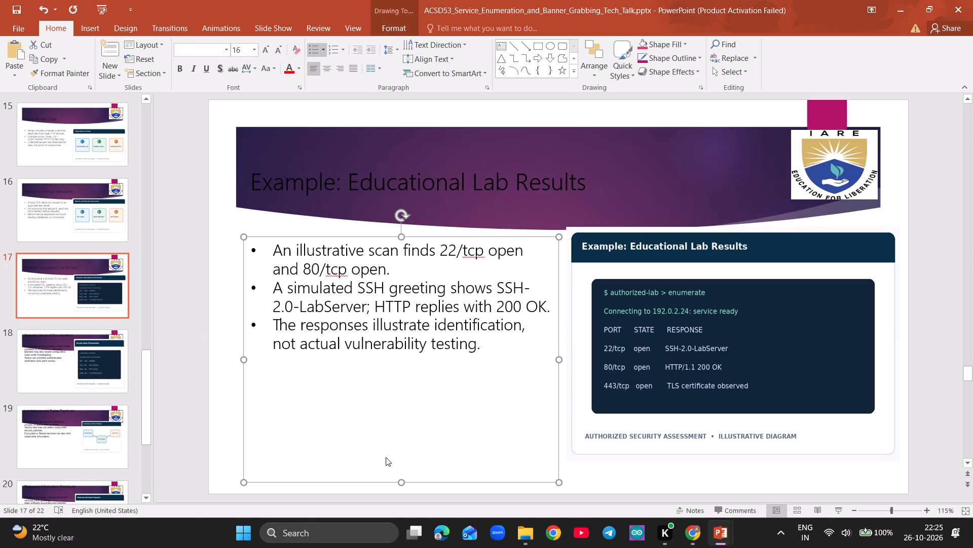
left_click_drag(401, 481, 409, 386)
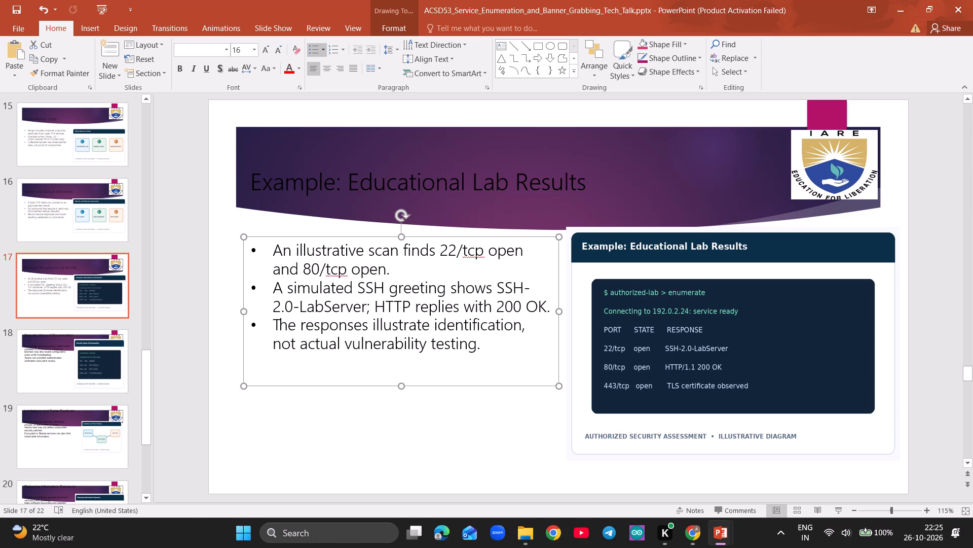
left_click(403, 383)
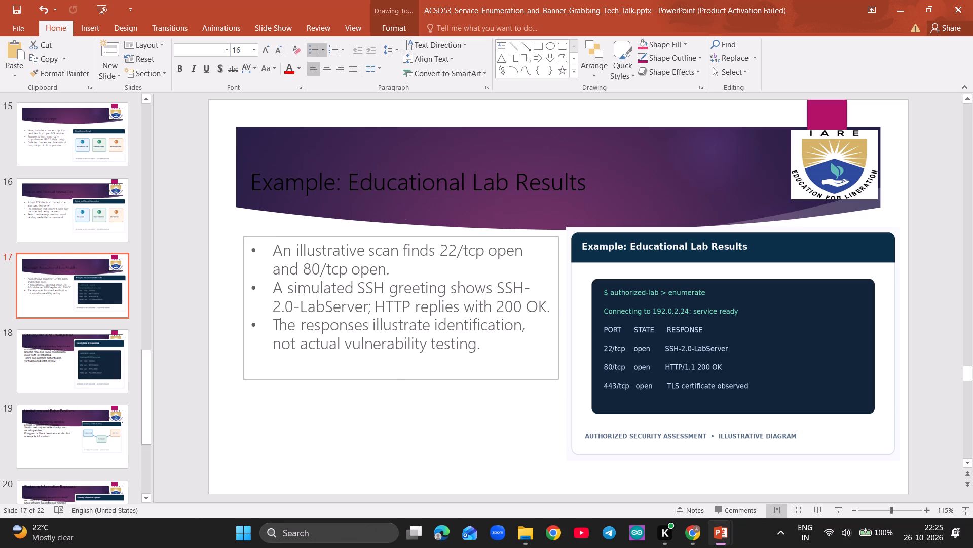
Move the title, body text and diagram on the Security Value of Enumeration slide down together so the body text clears the banner.
left_click(95, 383)
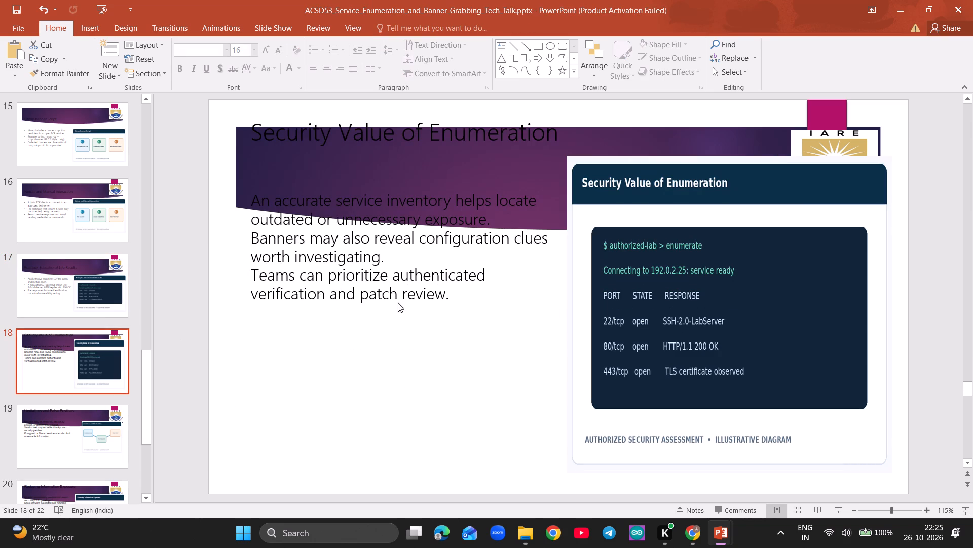
left_click(434, 458)
key("ctrl+a")
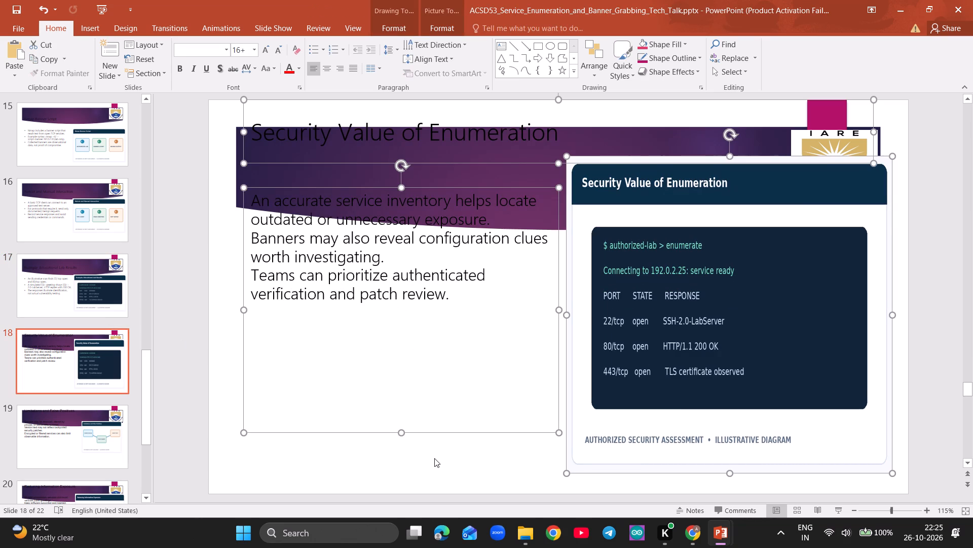
key("Down")
key("Down")
key("Down")
key("Down")
key("Down")
key("Down")
key("Down")
key("Down")
key("Down")
key("Down")
key("Down")
key("Down")
key("Down")
key("Down")
key("Down")
key("Down")
key("Down")
key("Down")
key("Down")
key("Down")
key("Down")
key("Down")
key("Down")
key("Down")
key("Down")
key("Down")
key("Down")
key("Down")
key("Down")
key("Down")
key("Down")
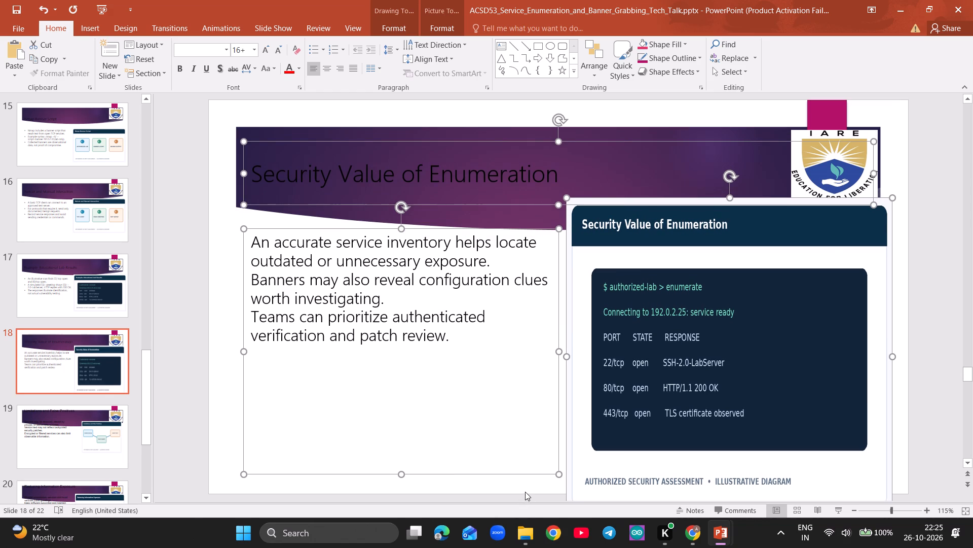
left_click(525, 491)
Add round bullets to the body text of the Security Value of Enumeration slide and shorten its text box to fit the text.
left_click(393, 278)
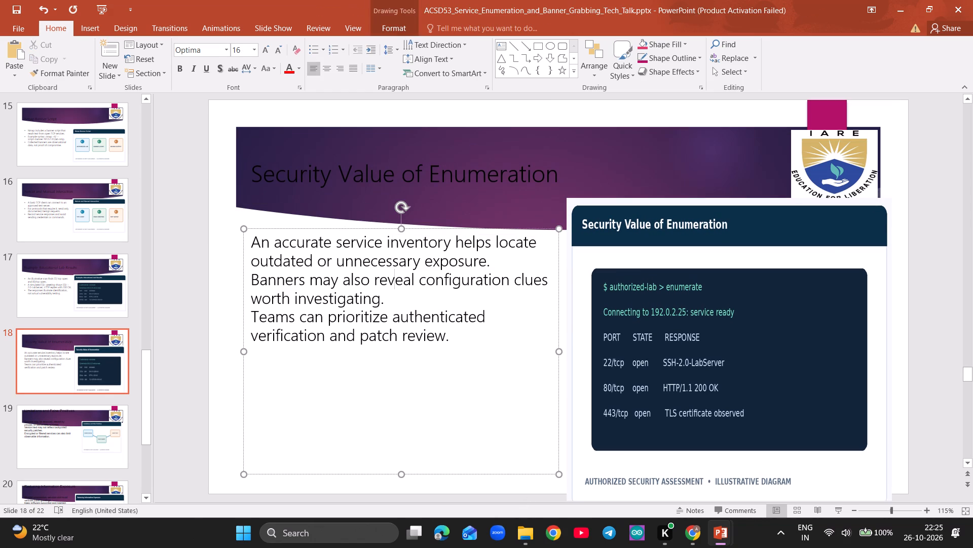
left_click(339, 227)
left_click(313, 45)
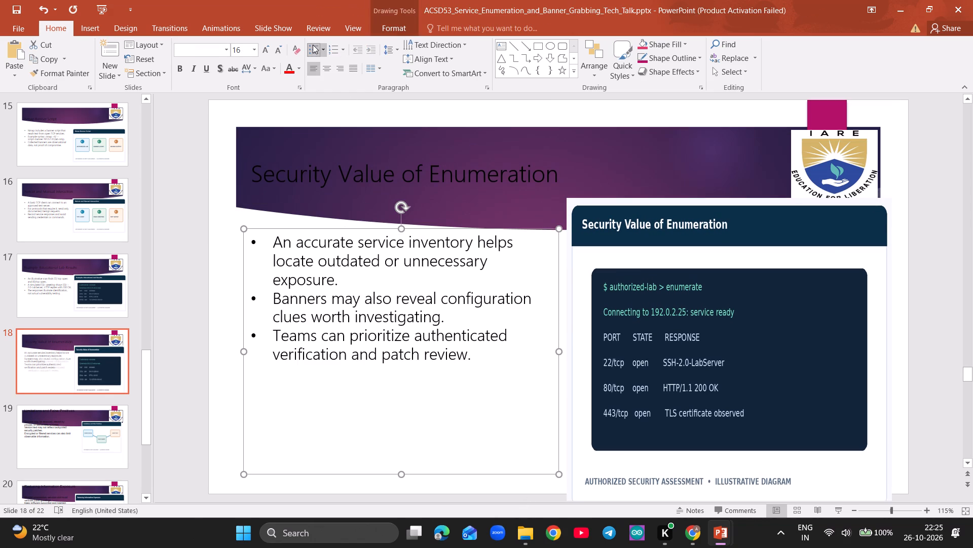
left_click_drag(401, 476, 423, 384)
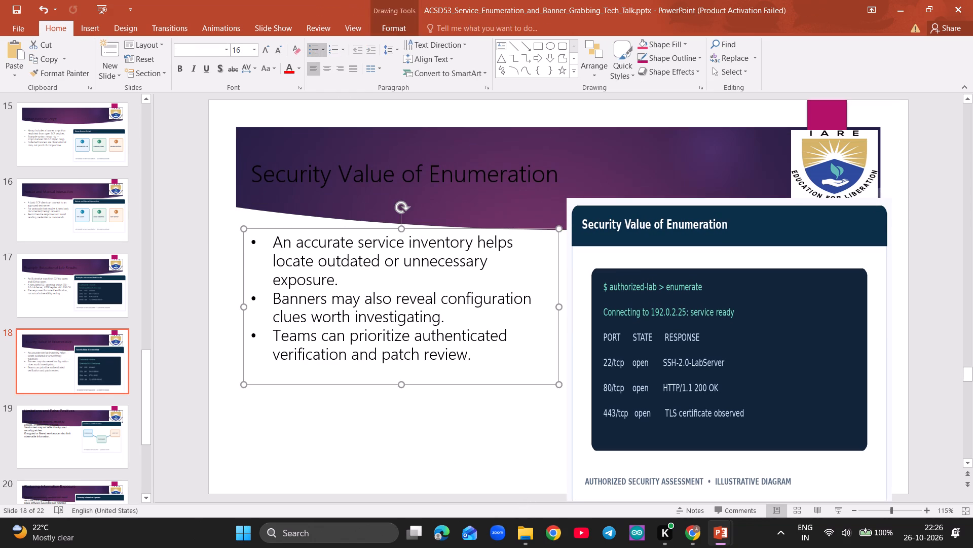
Reduce the height of the Security Value of Enumeration diagram and move it up so it fits on the slide below the banner.
left_click(647, 327)
left_click_drag(731, 197, 724, 275)
left_click_drag(714, 388, 712, 347)
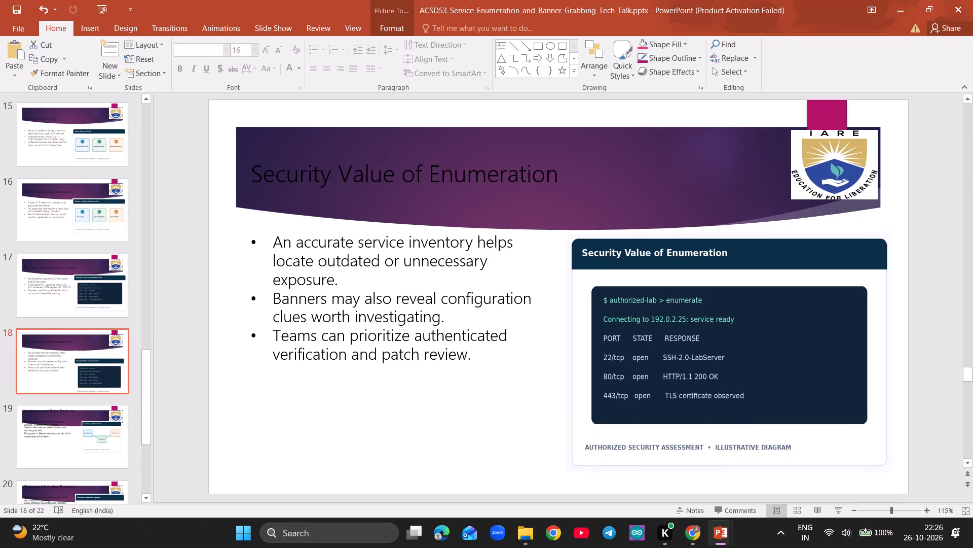
left_click_drag(712, 347, 712, 349)
left_click(411, 413)
Move the title, body text and diagram on the Limitations and False Positives slide down together so the body clears the banner.
key("Down")
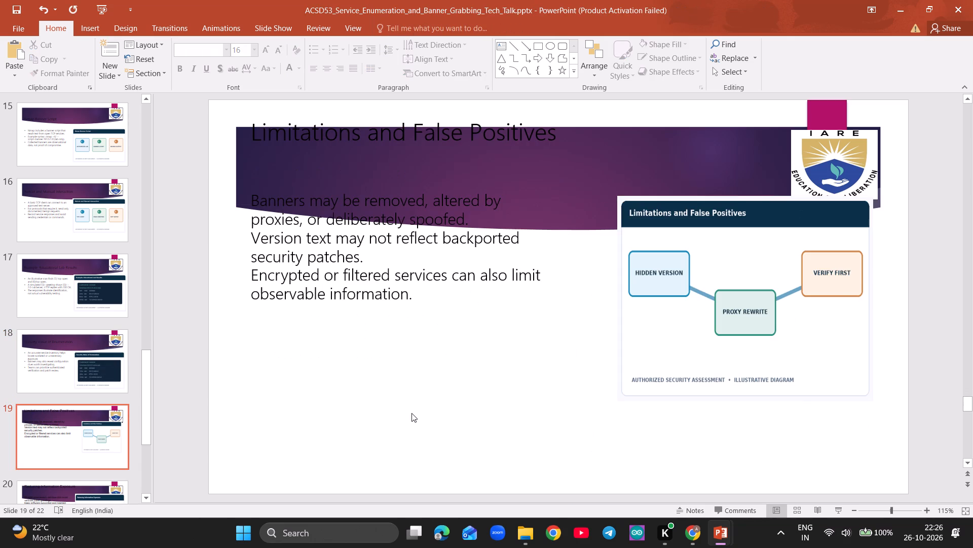
left_click(411, 413)
key("ctrl+a")
key("Down")
key("Down")
key("Down")
key("Down")
key("Down")
key("Down")
key("Down")
key("Down")
key("Down")
key("Down")
key("Down")
key("Down")
key("Down")
key("Down")
key("Down")
key("Down")
key("Down")
key("Down")
key("Down")
key("Down")
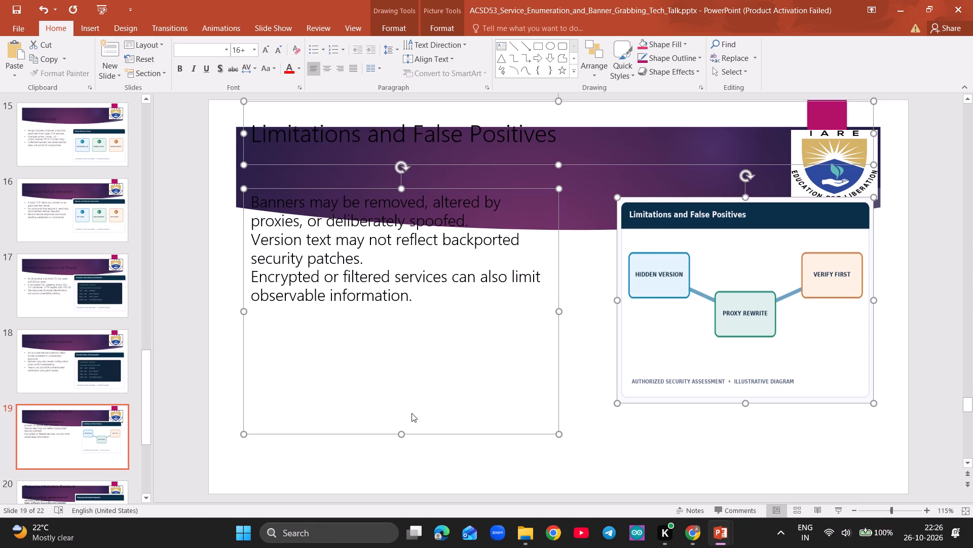
key("Up")
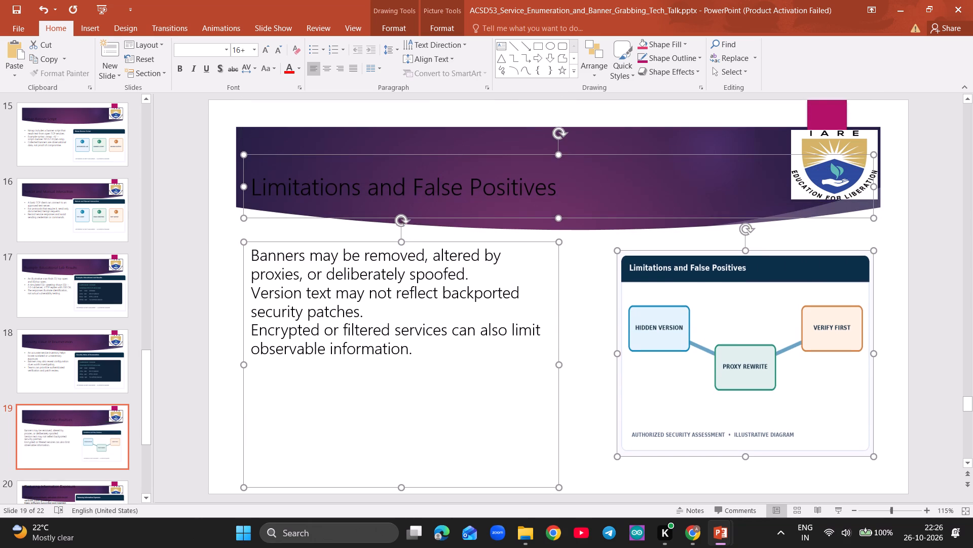
left_click(605, 378)
Add round bullets to the body text of the Limitations and False Positives slide.
left_click(456, 287)
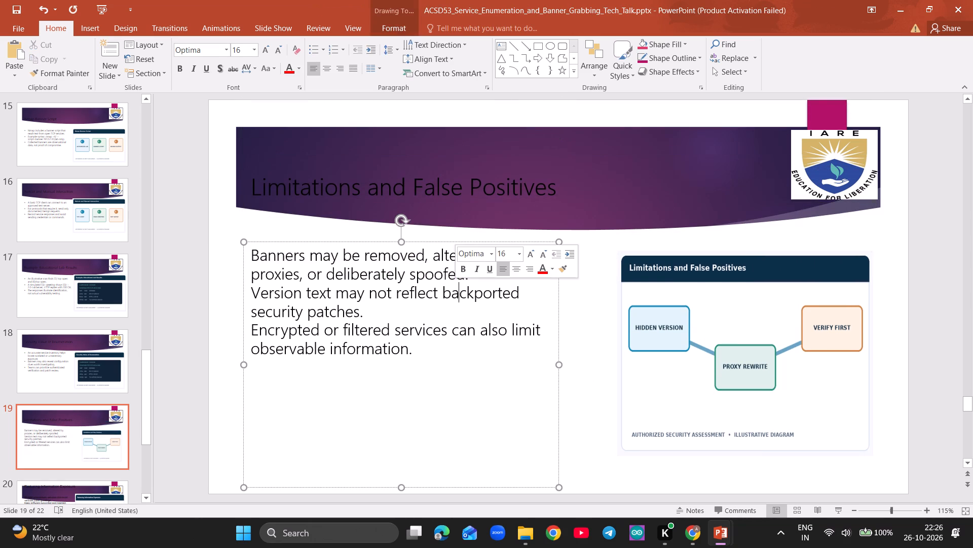
left_click(444, 244)
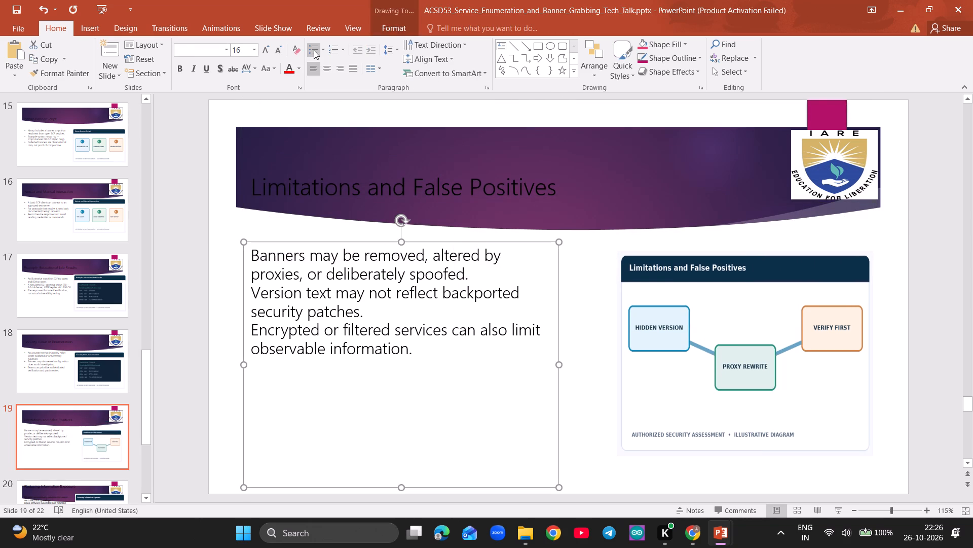
left_click(314, 49)
left_click(575, 313)
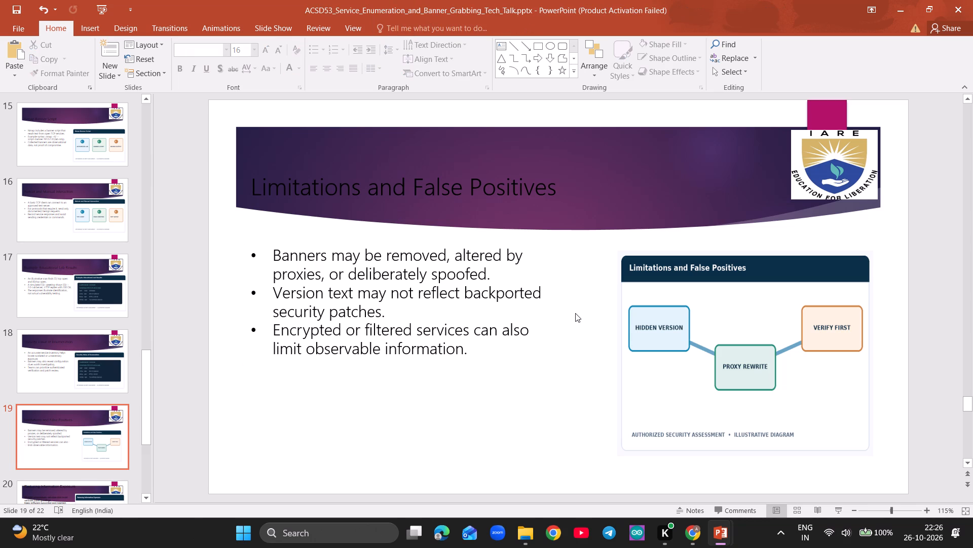
Move the title, body text and diagram on the Reducing Information Exposure slide down together so the body clears the banner.
key("Down")
left_click(575, 313)
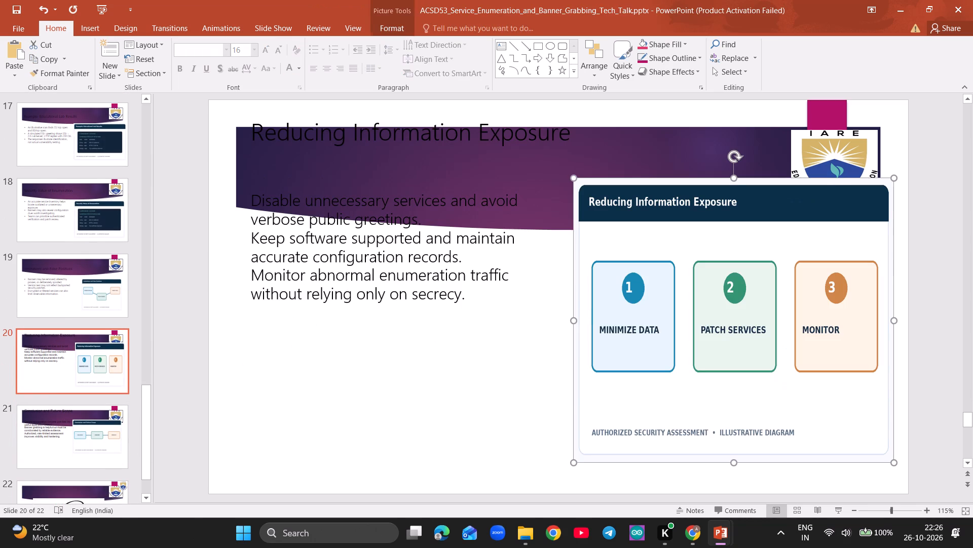
key("ctrl+a")
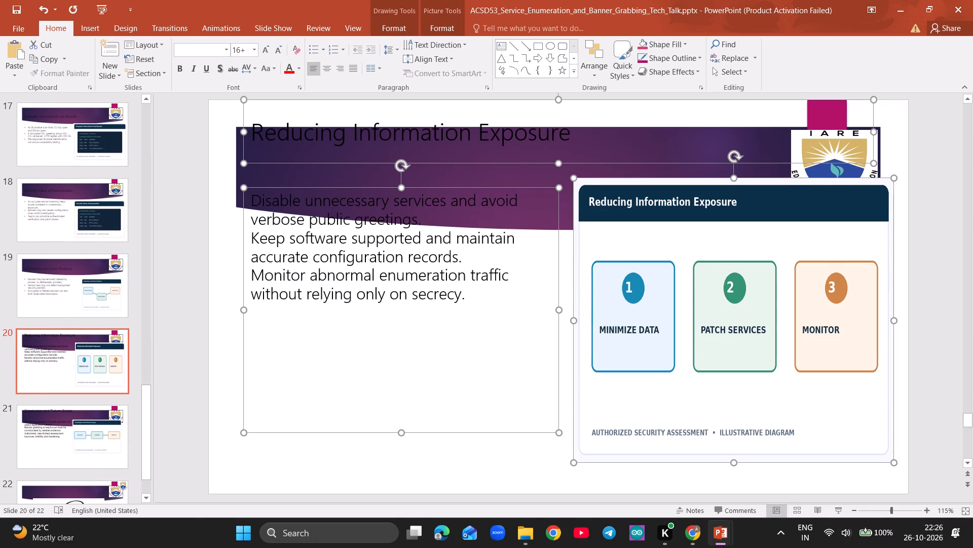
key("Down")
key("Down")
key("Down")
key("Down")
key("Down")
key("Down")
key("Down")
key("Down")
key("Down")
key("Down")
key("Down")
key("Down")
key("Down")
key("Down")
key("Down")
key("Down")
key("Down")
key("Down")
key("Down")
key("Down")
key("Down")
key("Down")
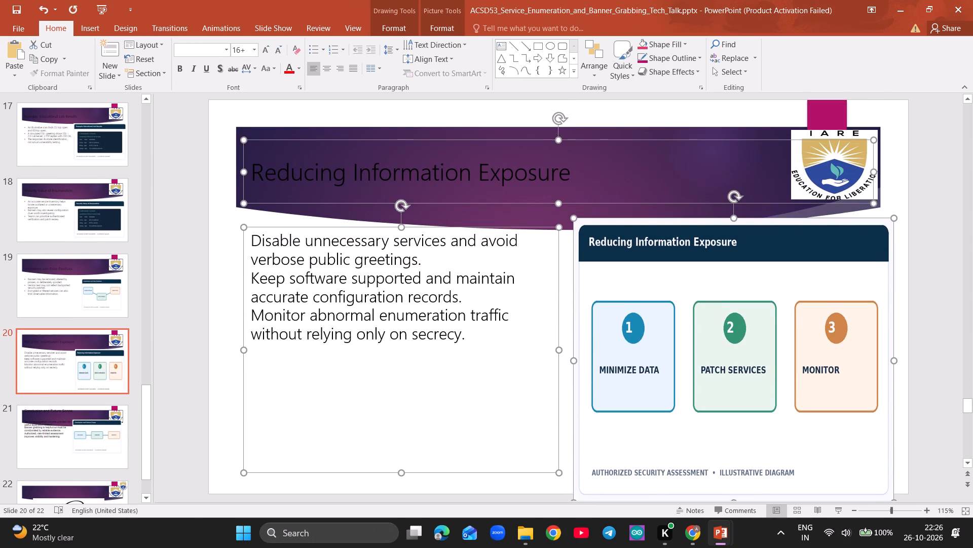
key("Down")
key("Down")
key("Down")
key("Down")
key("Down")
key("Down")
key("Down")
key("Down")
key("Down")
key("Down")
key("Down")
key("Down")
key("Down")
key("Down")
key("Down")
key("Down")
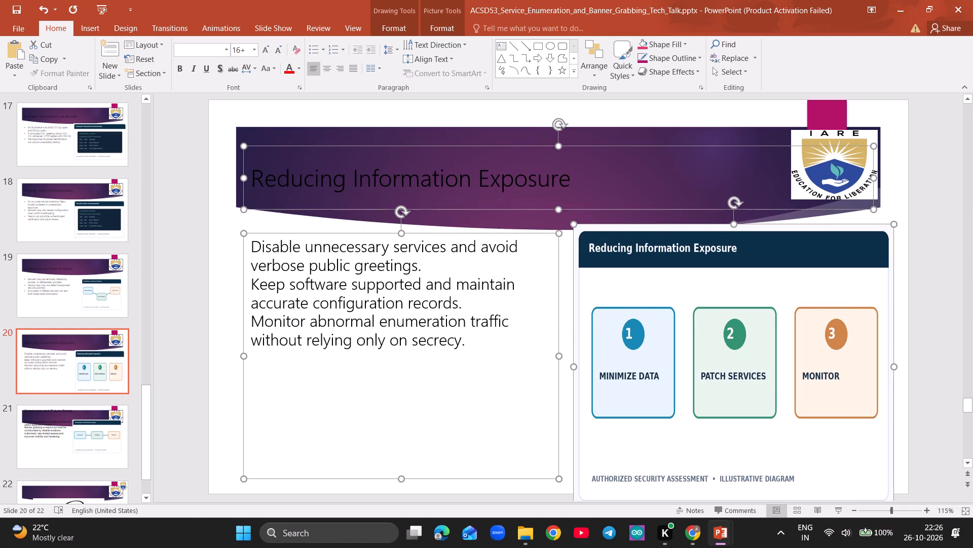
key("Down")
key("Down")
key("Down")
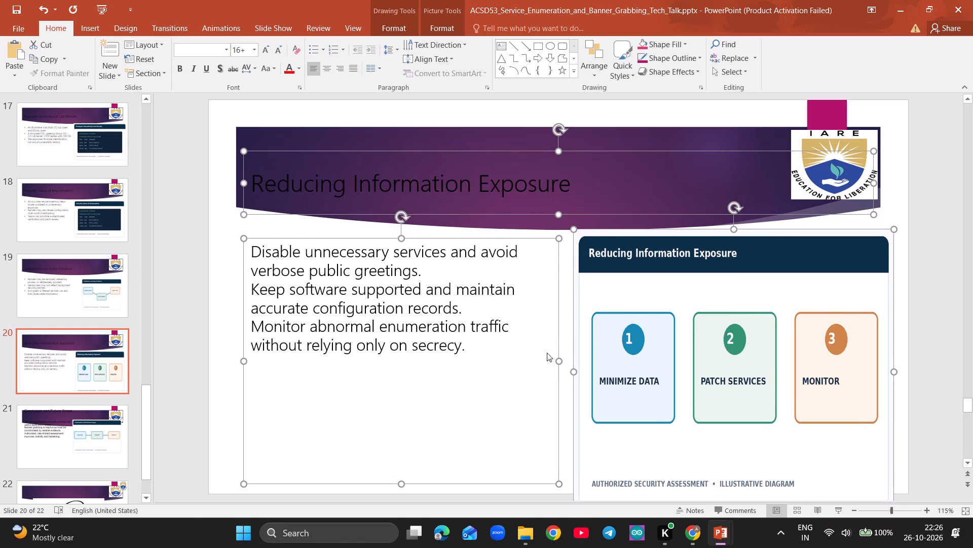
left_click(621, 428)
left_click(925, 307)
Shrink the Reducing Information Exposure diagram and place it beside the body text, below the banner and fully on the slide.
left_click(720, 301)
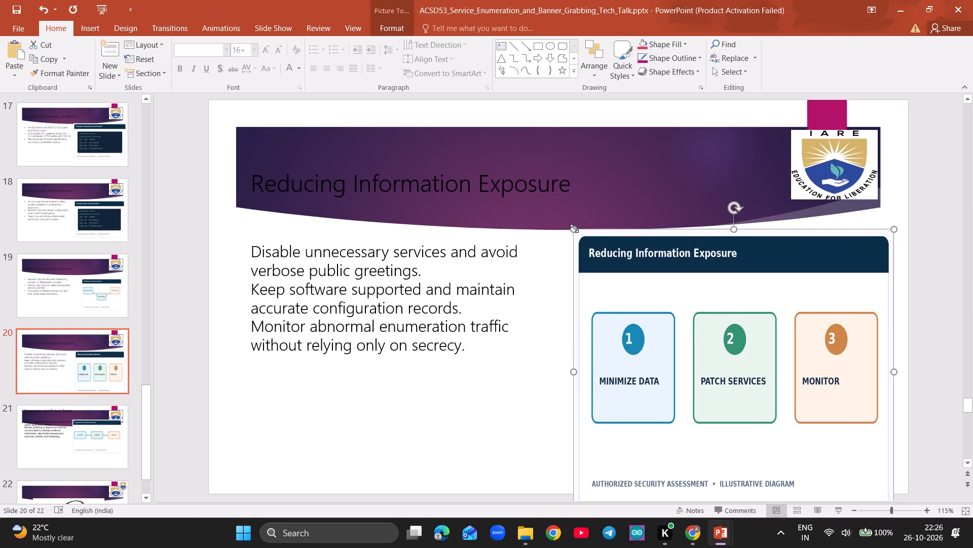
left_click_drag(574, 228, 711, 323)
left_click_drag(749, 364, 691, 290)
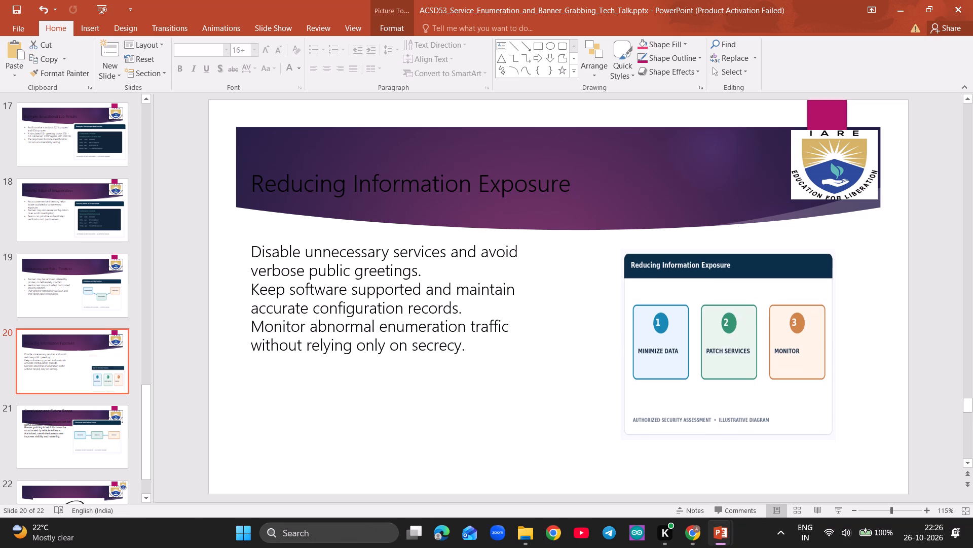
Add round bullets to the body text of the Reducing Information Exposure slide.
left_click(373, 239)
left_click(373, 239)
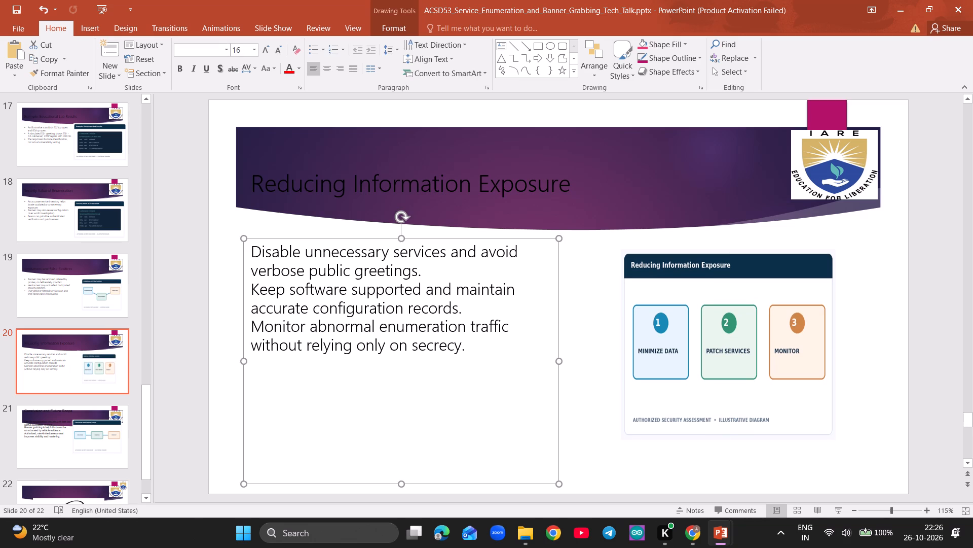
left_click(311, 47)
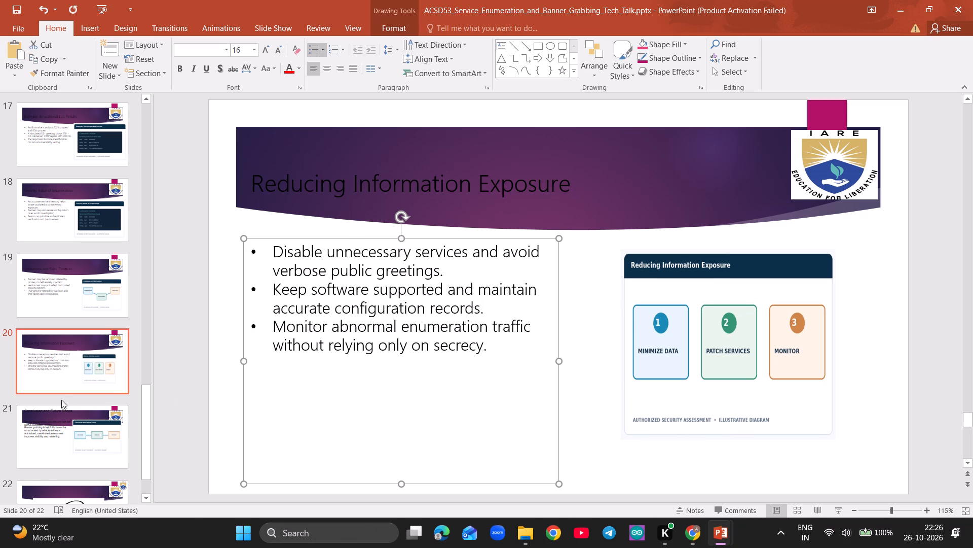
Move the title, body text and diagram on the Conclusion and Future Scope slide down together so the body clears the banner.
scroll(61, 400, "down", 1)
left_click(70, 373)
left_click(397, 457)
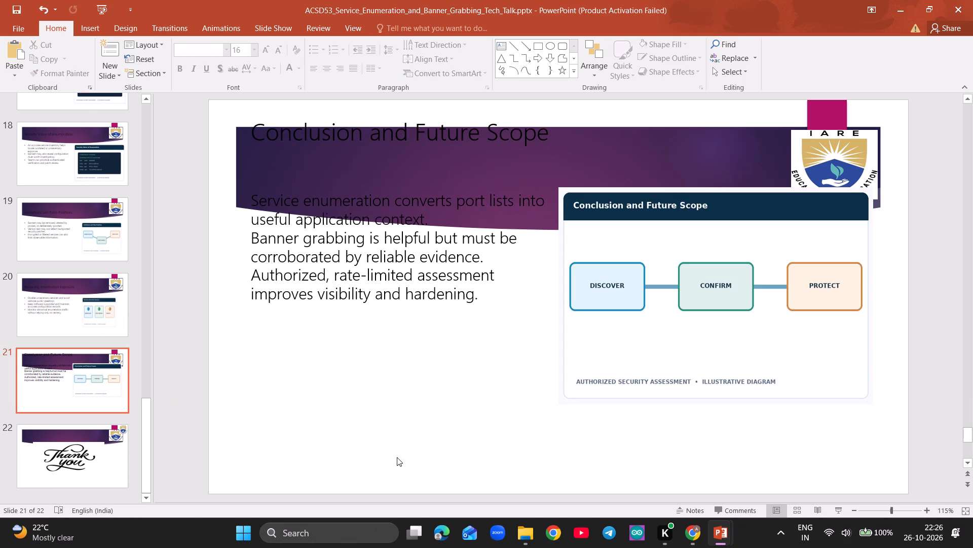
key("ctrl+a")
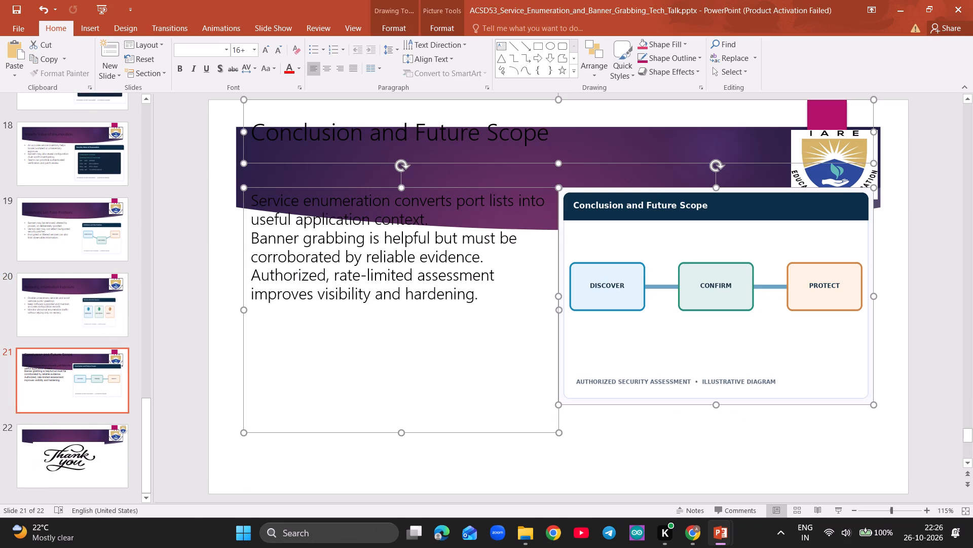
key("Down")
key("Down")
key("Down")
key("Down")
key("Down")
key("Down")
key("Down")
key("Down")
key("Down")
key("Down")
key("Down")
key("Down")
key("Down")
key("Down")
key("Down")
key("Down")
key("Down")
key("Down")
key("Down")
key("Down")
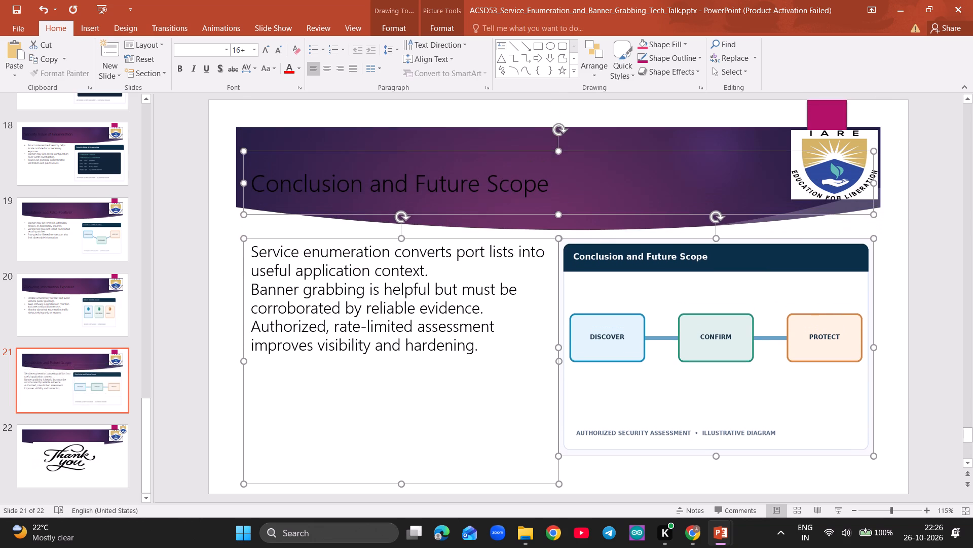
left_click(594, 484)
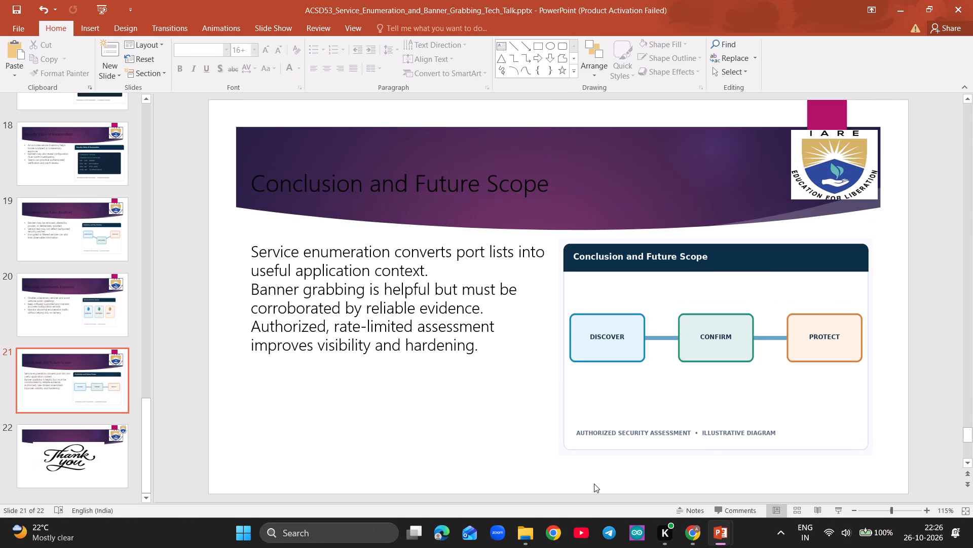
Add round bullets to the body text of the Conclusion and Future Scope slide.
left_click(441, 237)
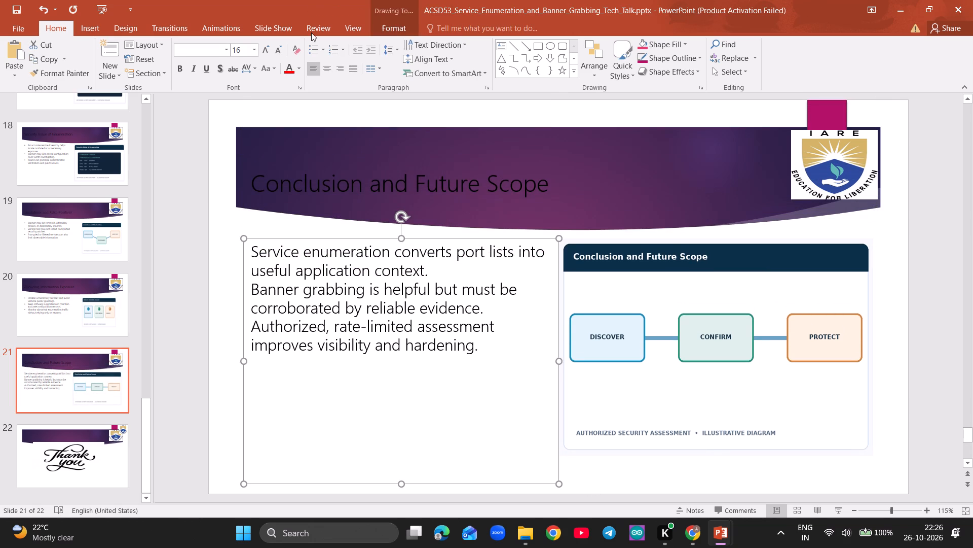
left_click(314, 50)
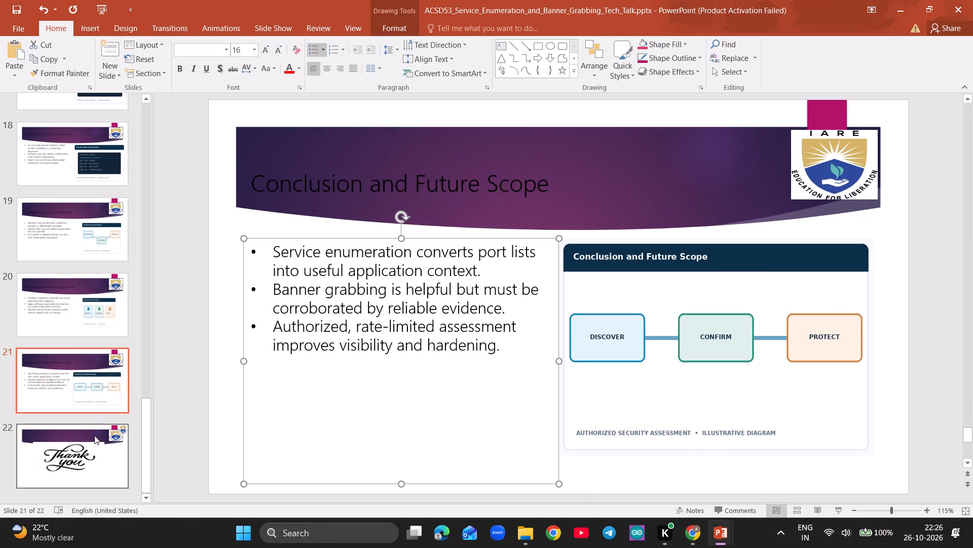
Copy the closing THANK YOU slide from C7_NCS_FMV and paste it at the end of the Service Enumeration presentation.
left_click(94, 435)
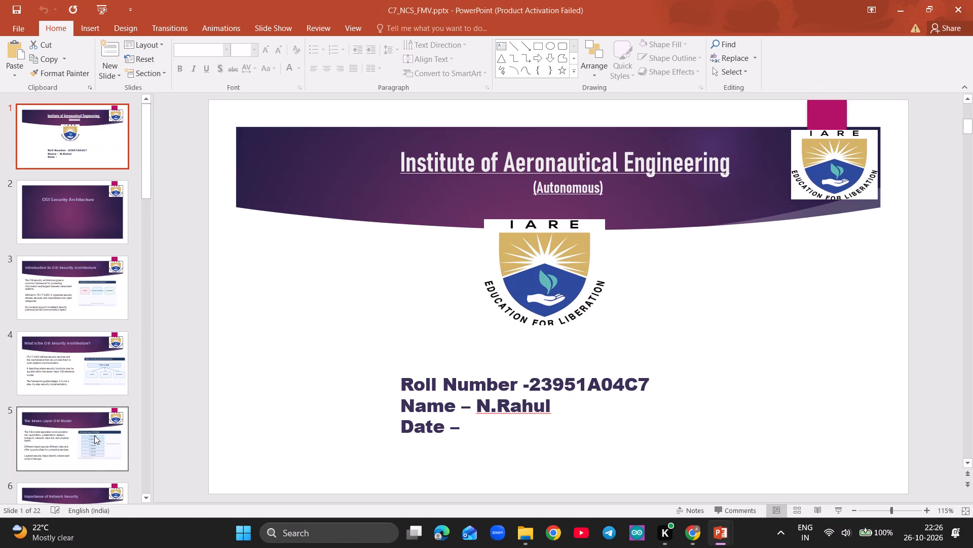
scroll(26, 439, "down", 20)
scroll(26, 439, "down", 6)
left_click(69, 449)
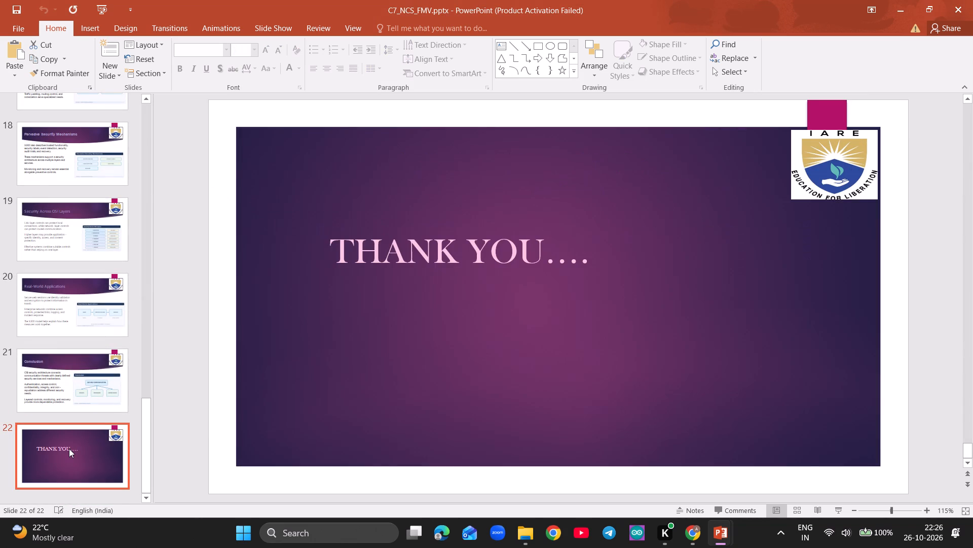
key("ctrl+x")
key("ctrl+z")
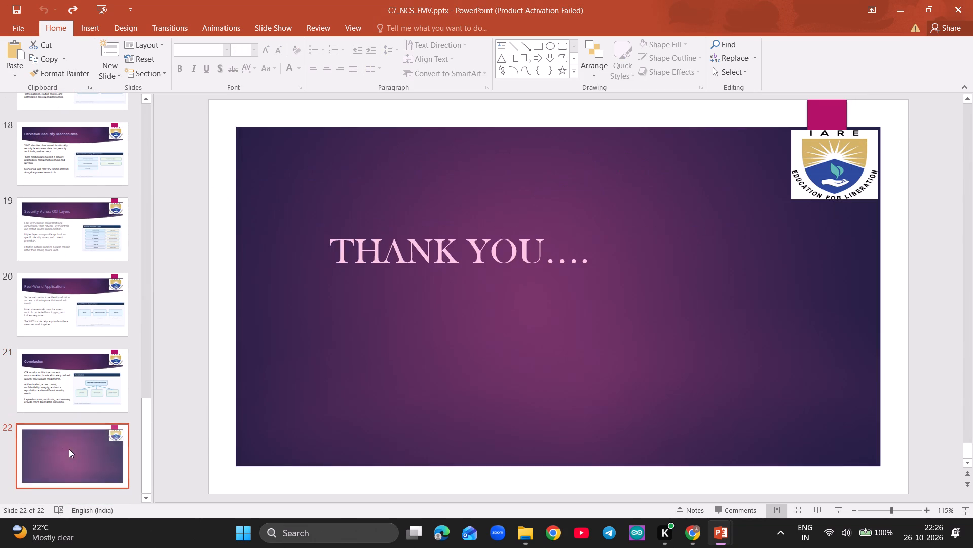
key("ctrl+c")
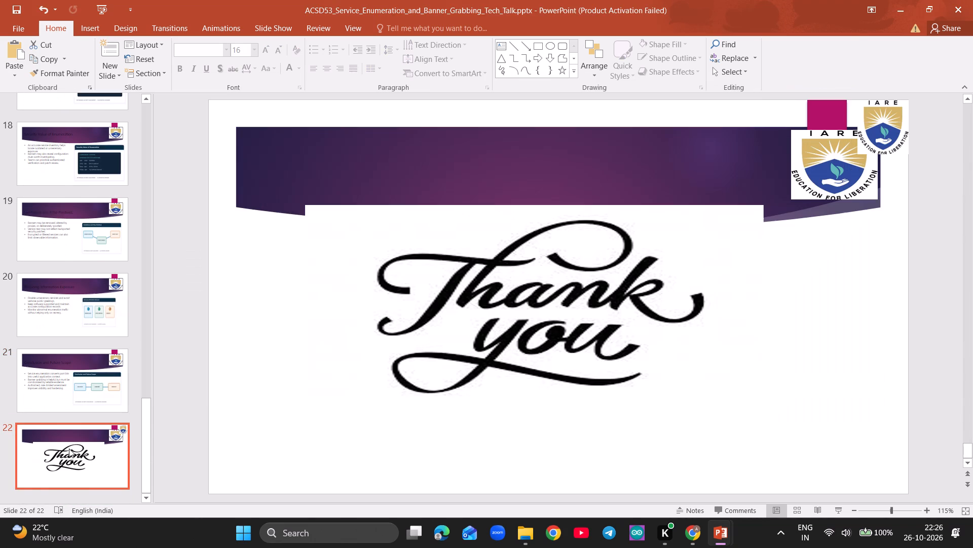
key("ctrl+v")
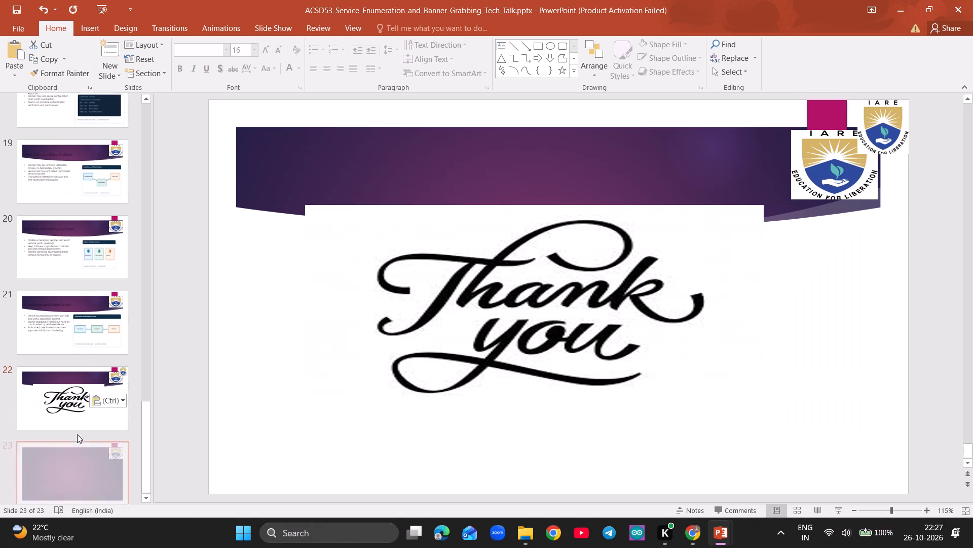
Delete the old closing slide with the handwritten-style Thank you picture.
left_click(74, 391)
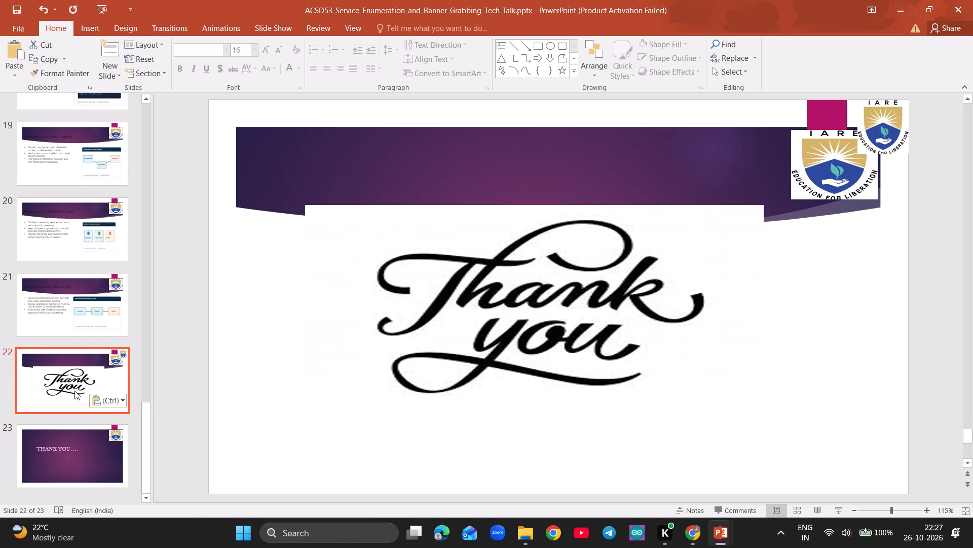
key("Delete")
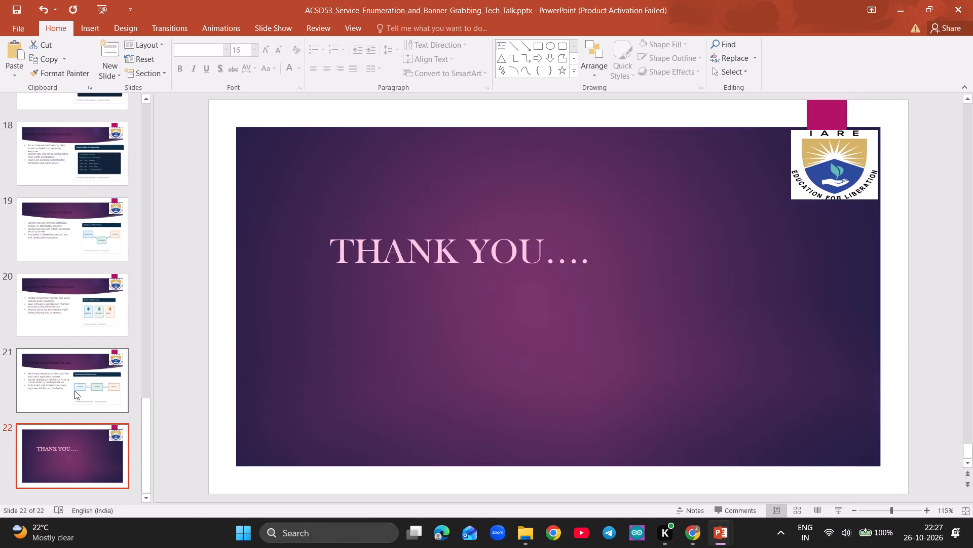
Switch to C7_NCS_FMV and check which font colour the Conclusion slide's title uses.
scroll(74, 391, "up", 20)
scroll(74, 391, "up", 5)
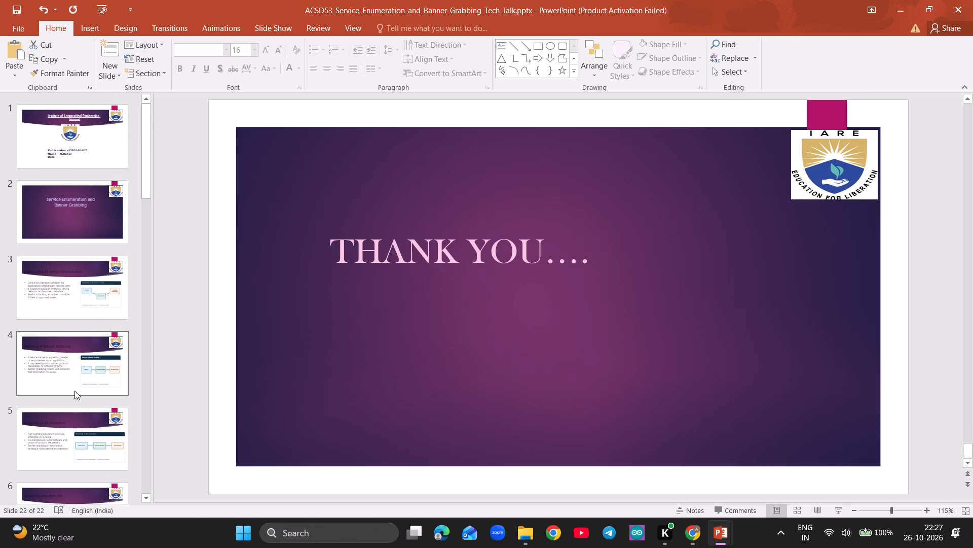
left_click(109, 145)
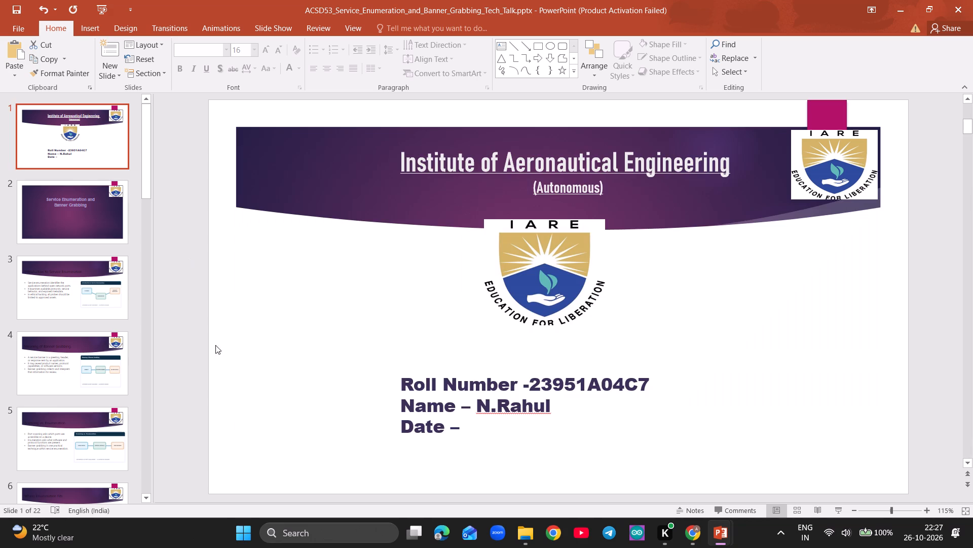
left_click(69, 302)
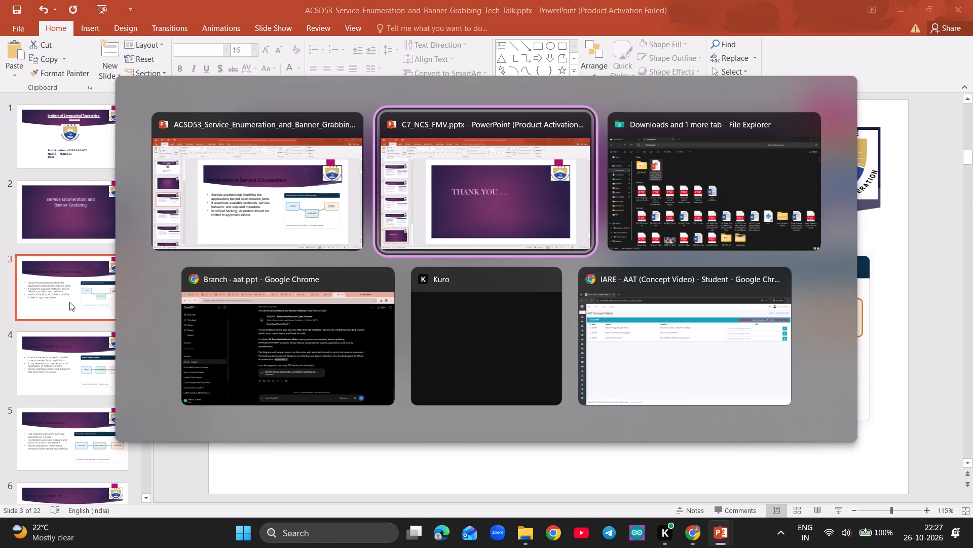
left_click(104, 370)
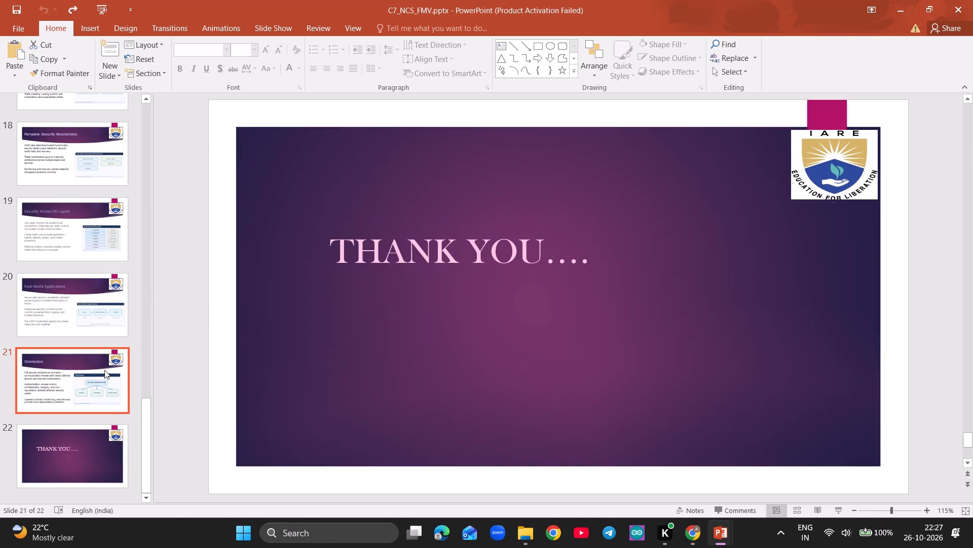
left_click(275, 172)
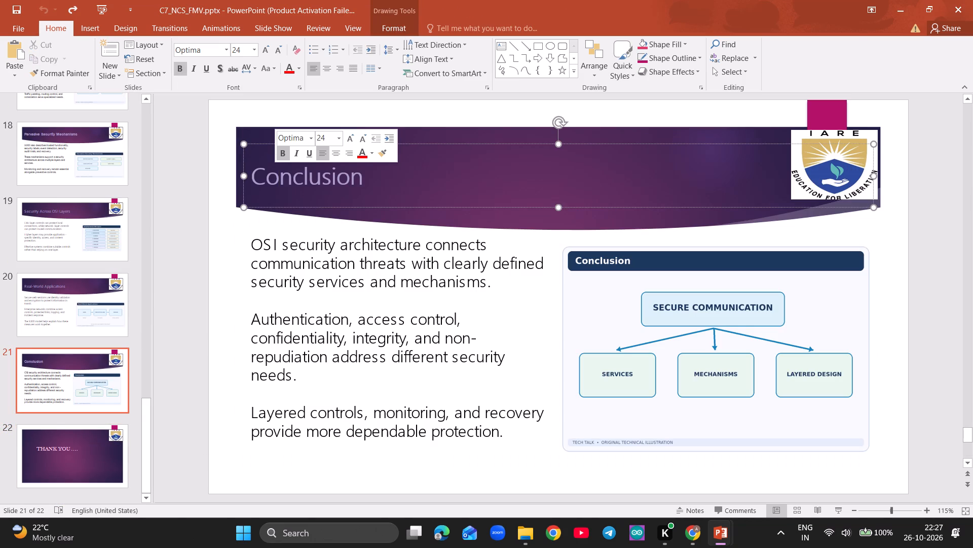
left_click(271, 142)
left_click(315, 183)
right_click(315, 183)
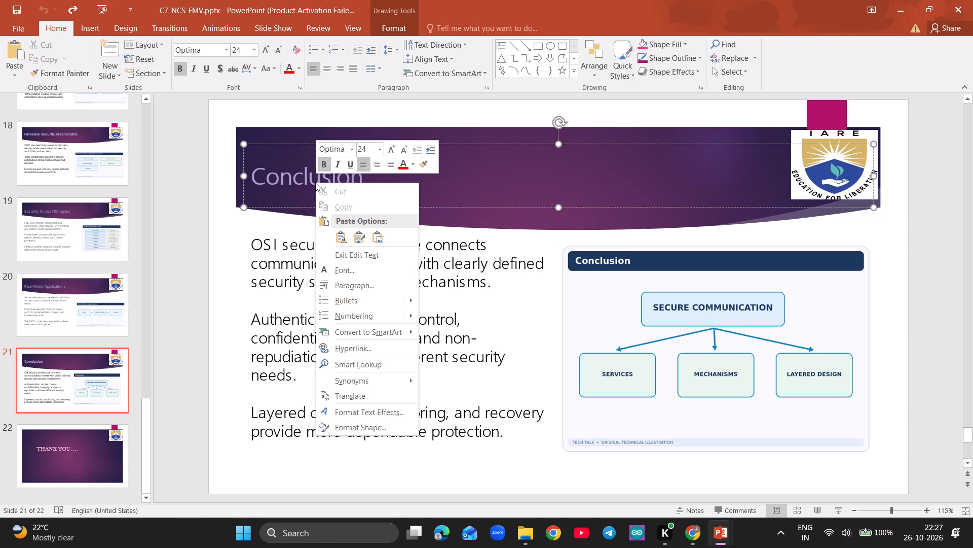
left_click(414, 165)
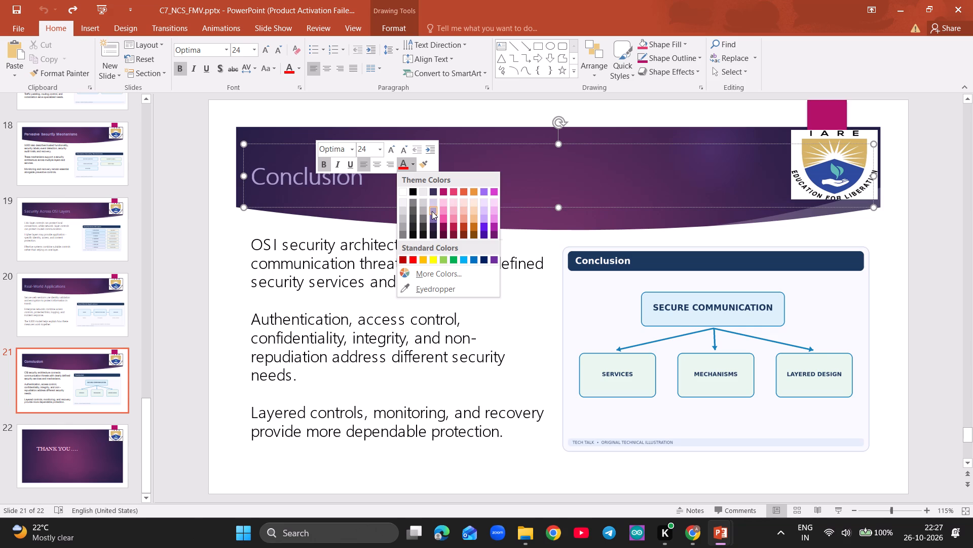
left_click(525, 334)
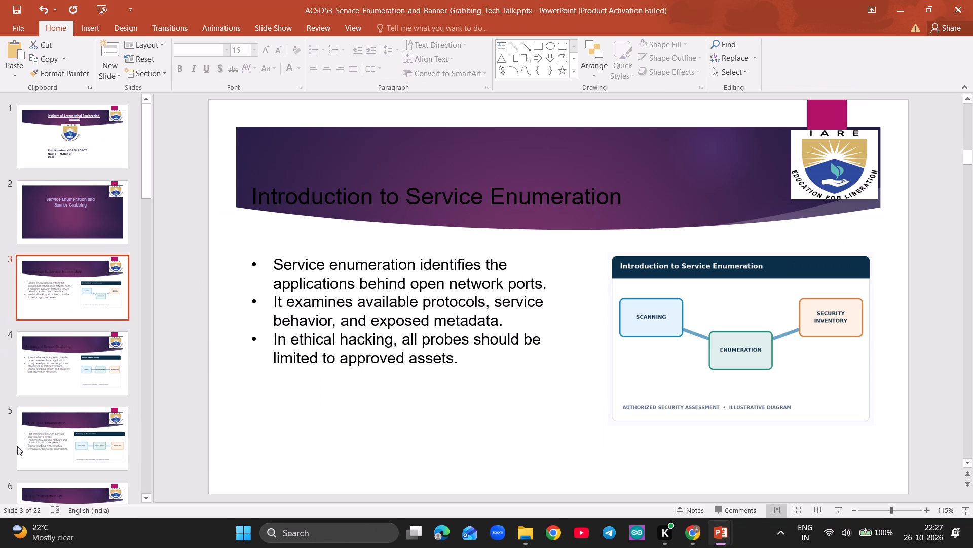
Back in the Service Enumeration presentation, set the Introduction to Service Enumeration slide's title to the light purple theme font colour.
left_click(79, 288)
left_click(315, 165)
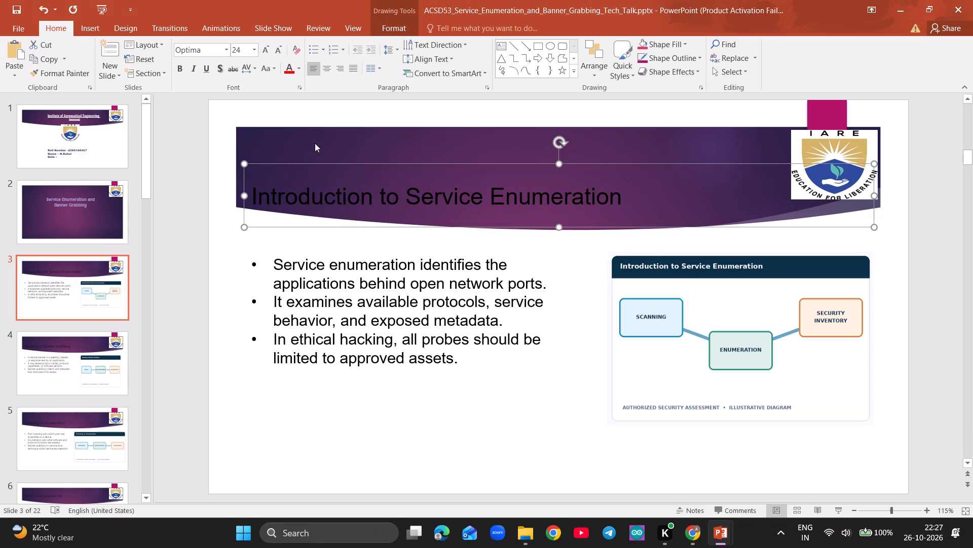
left_click(297, 67)
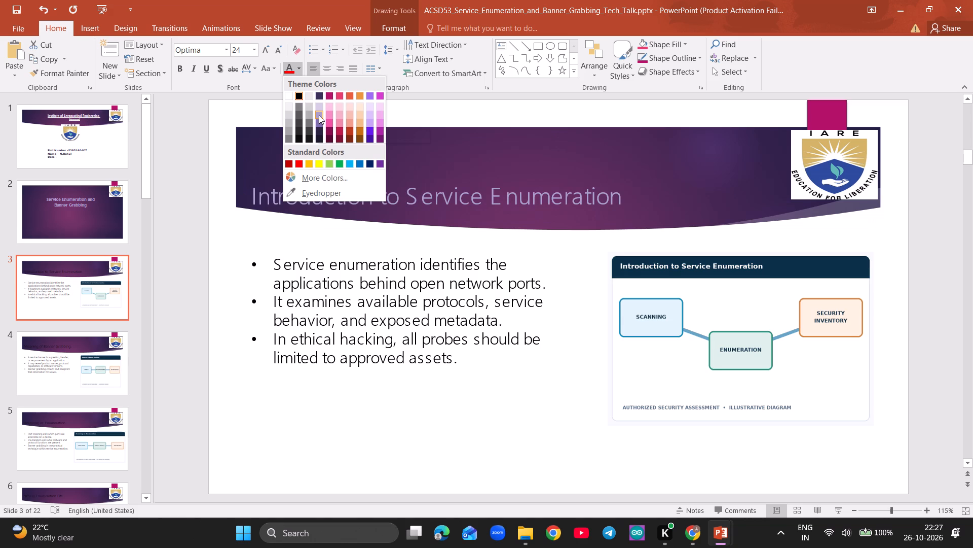
left_click(319, 115)
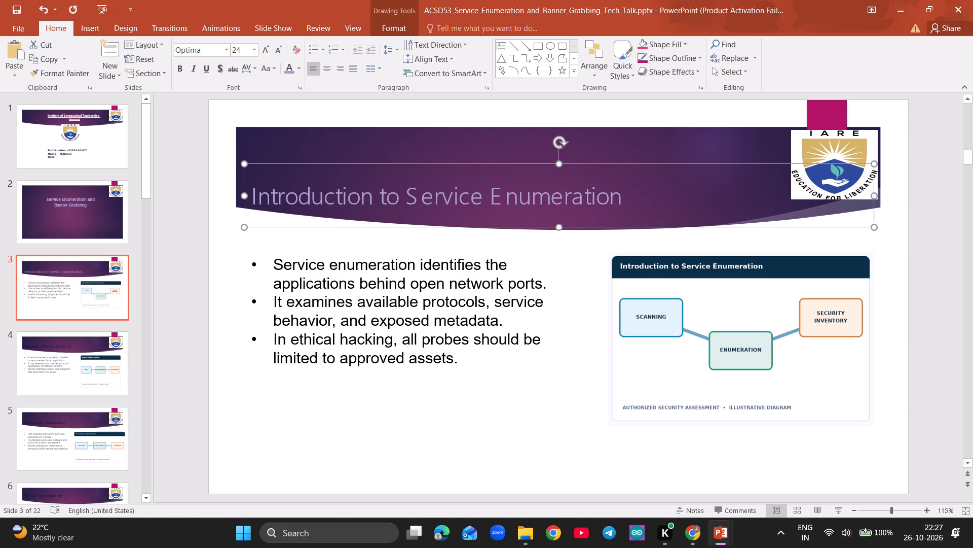
Move the Introduction to Service Enumeration slide's title slightly higher within the purple banner.
left_click_drag(349, 163, 352, 145)
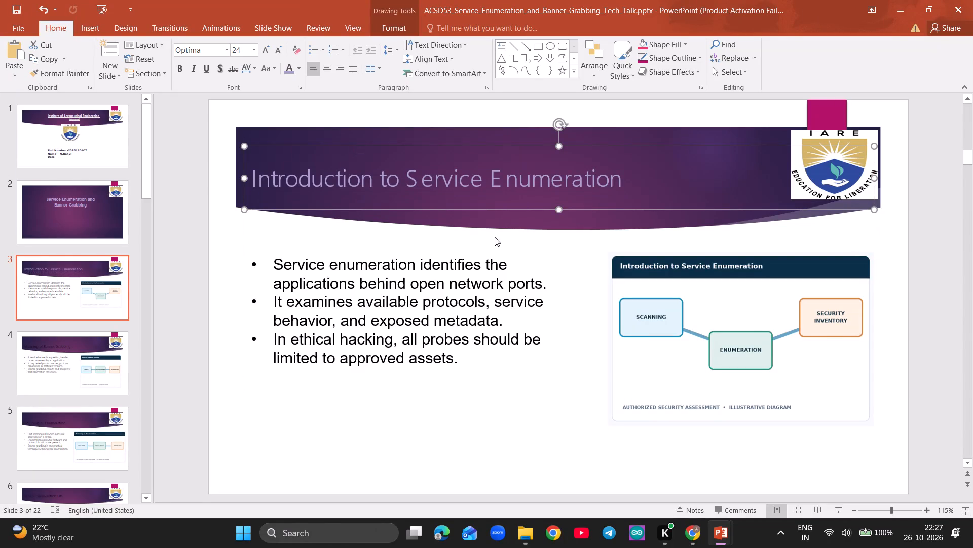
Set the Meaning of Banner Grabbing slide's title to the light purple font colour and nudge it upward in the banner.
left_click(88, 370)
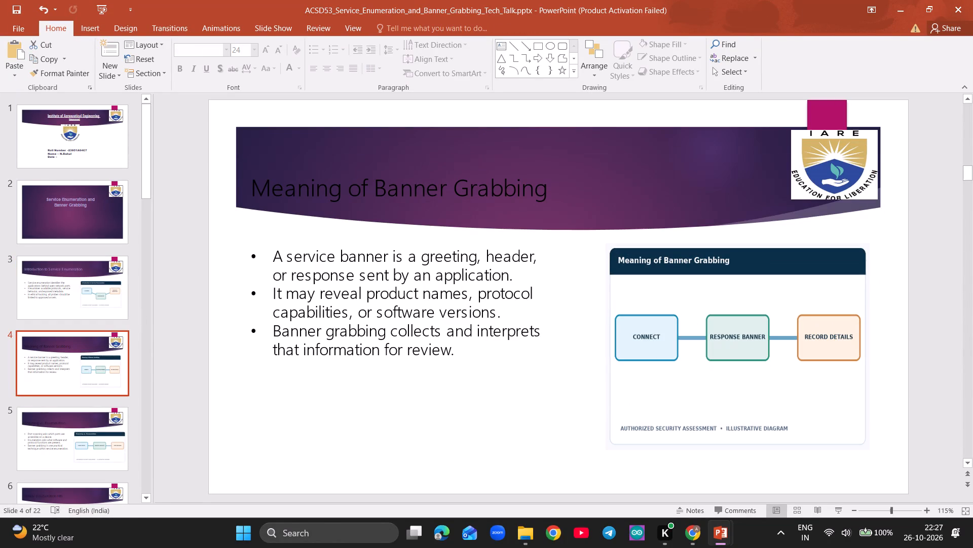
left_click(356, 157)
left_click(286, 67)
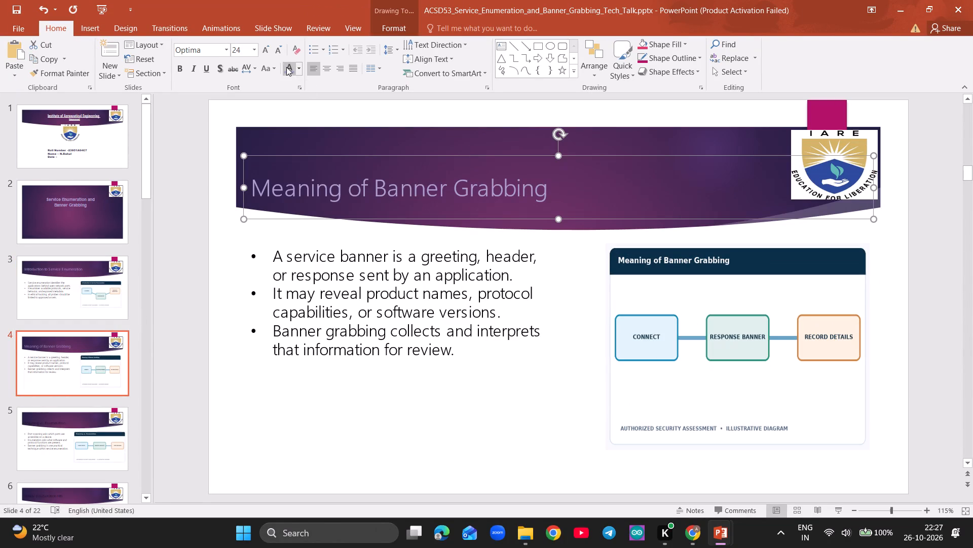
key("Up")
key("Up")
key("Up")
key("Up")
key("Up")
key("Up")
key("Up")
key("Up")
key("Up")
key("Up")
key("Up")
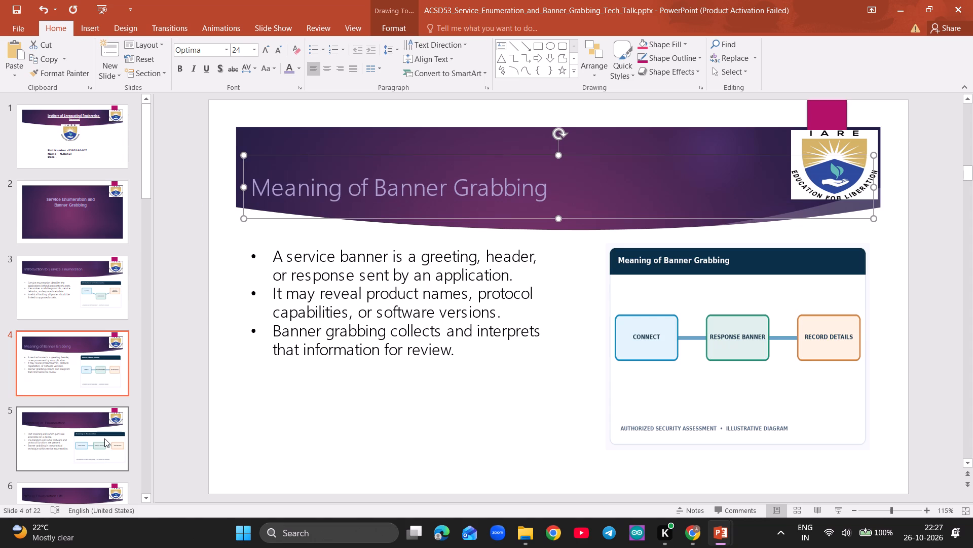
Nudge the Scanning vs. Enumeration slide's title upward in the banner and set it to the light purple font colour.
left_click(103, 423)
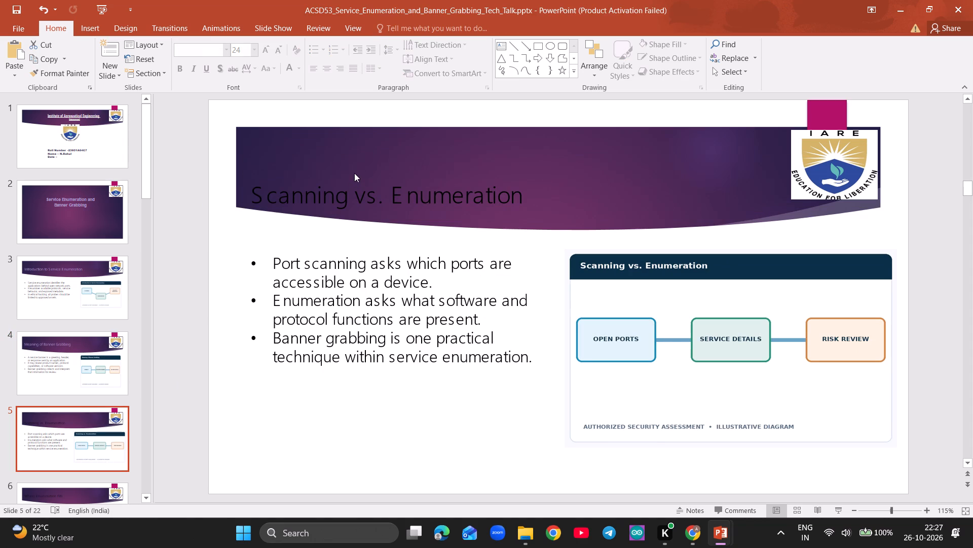
left_click(354, 165)
key("Up")
key("Up")
key("Up")
key("Up")
key("Up")
key("Up")
key("Up")
key("Up")
key("Up")
key("Up")
key("Up")
key("Up")
key("Up")
key("Up")
key("Up")
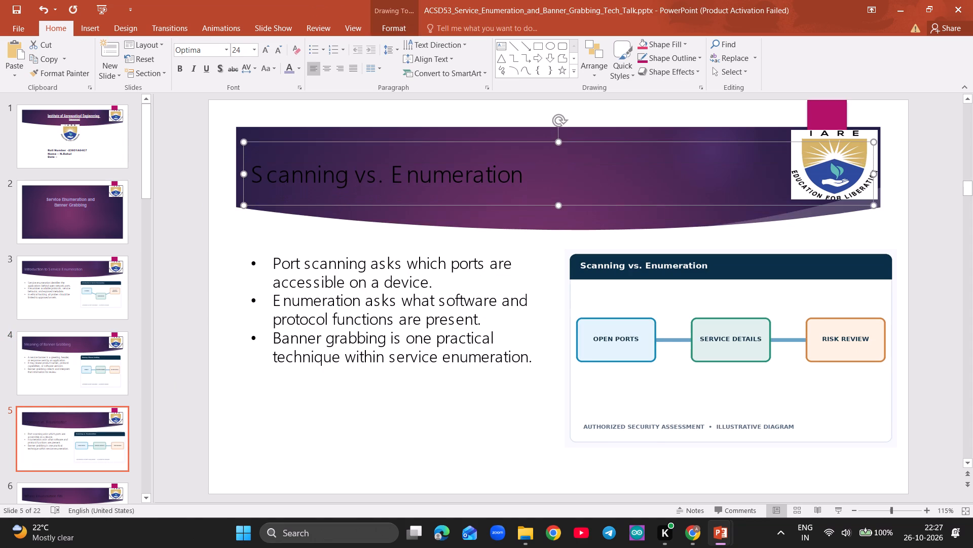
left_click(286, 72)
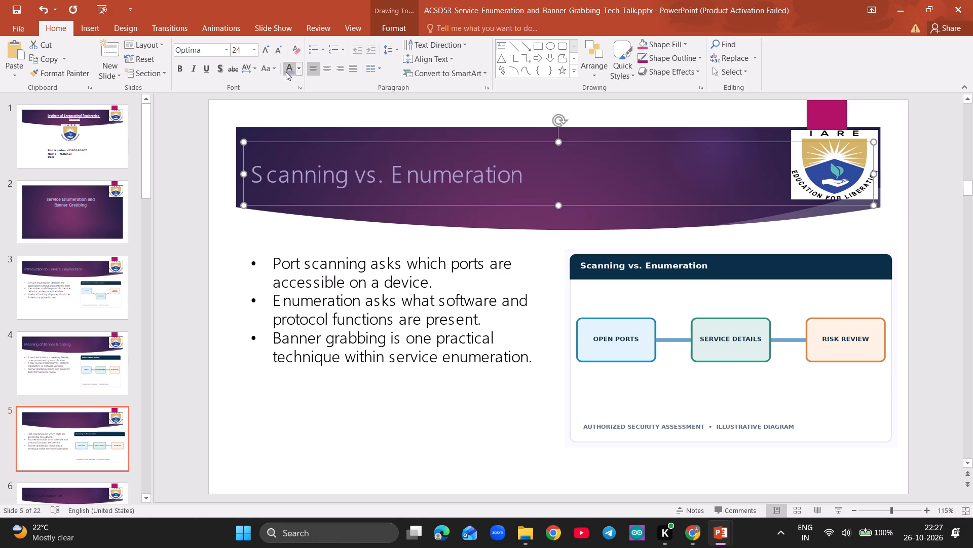
Set the titles of the Where Enumeration Fits and Common Services and Ports slides to the light purple font colour.
scroll(65, 451, "down", 1)
left_click(88, 411)
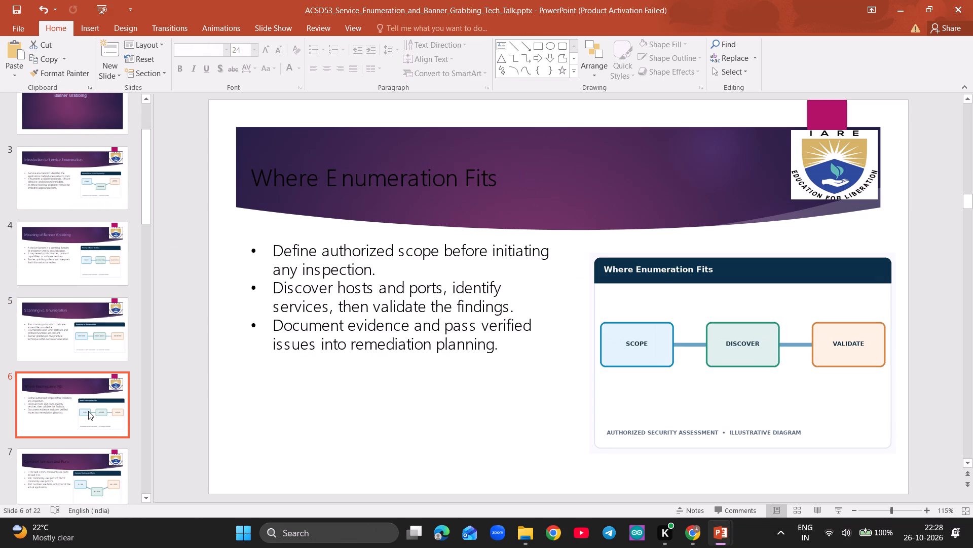
left_click(354, 148)
left_click(289, 69)
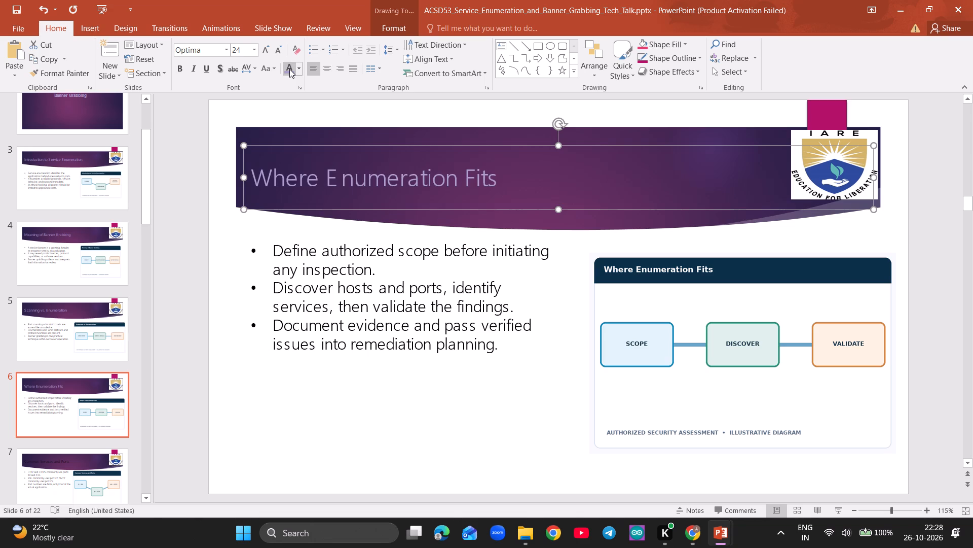
scroll(111, 401, "down", 1)
left_click(103, 253)
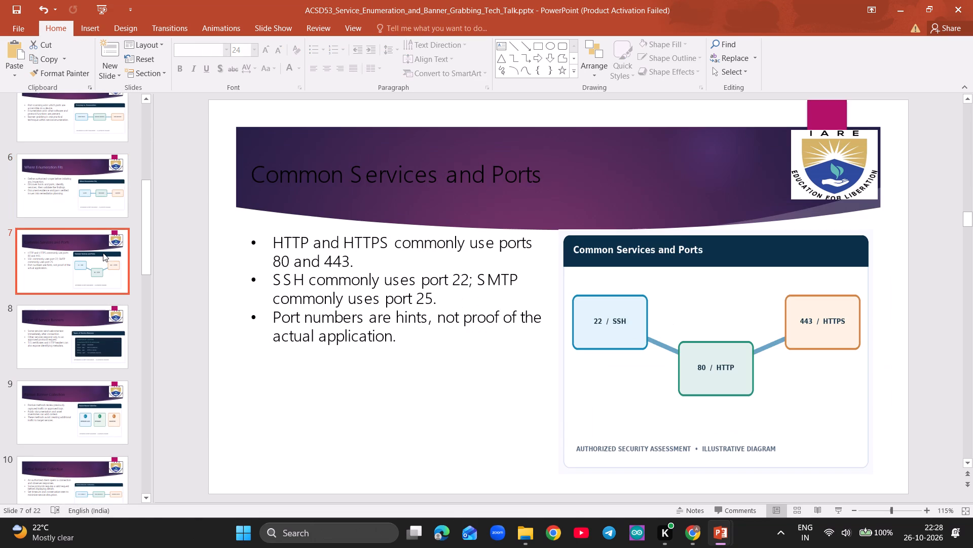
left_click(377, 146)
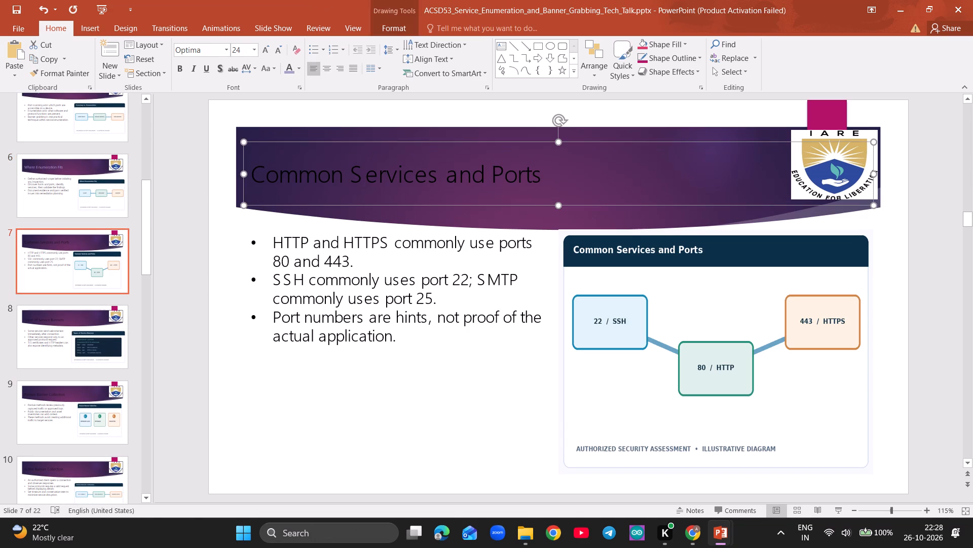
left_click(293, 67)
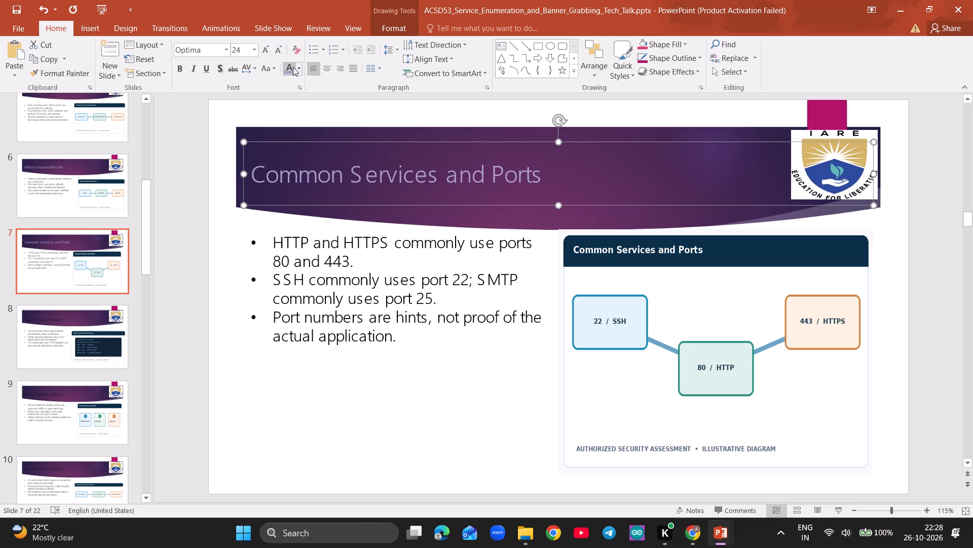
Set the Types of Service Banners slide's title to the light purple font colour and nudge it upward in the banner.
left_click(54, 352)
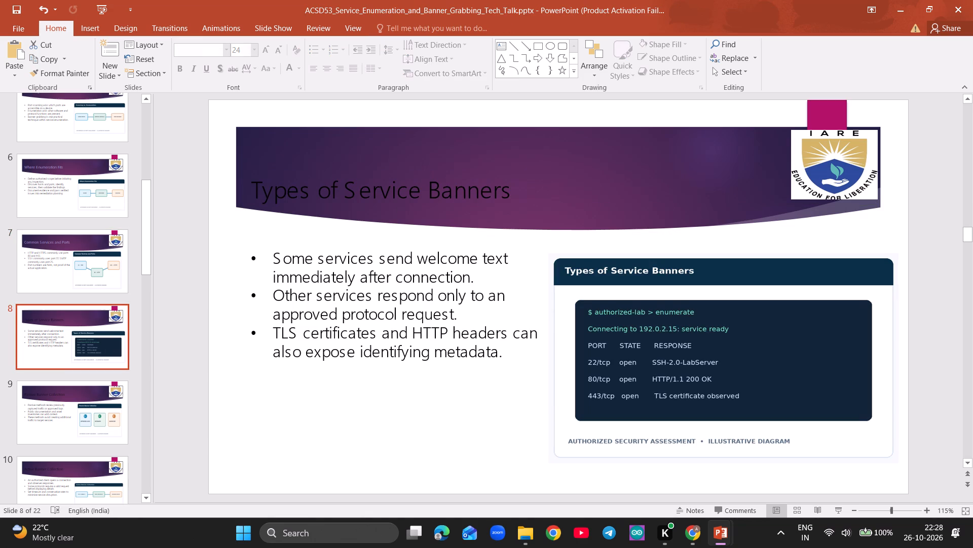
left_click(368, 159)
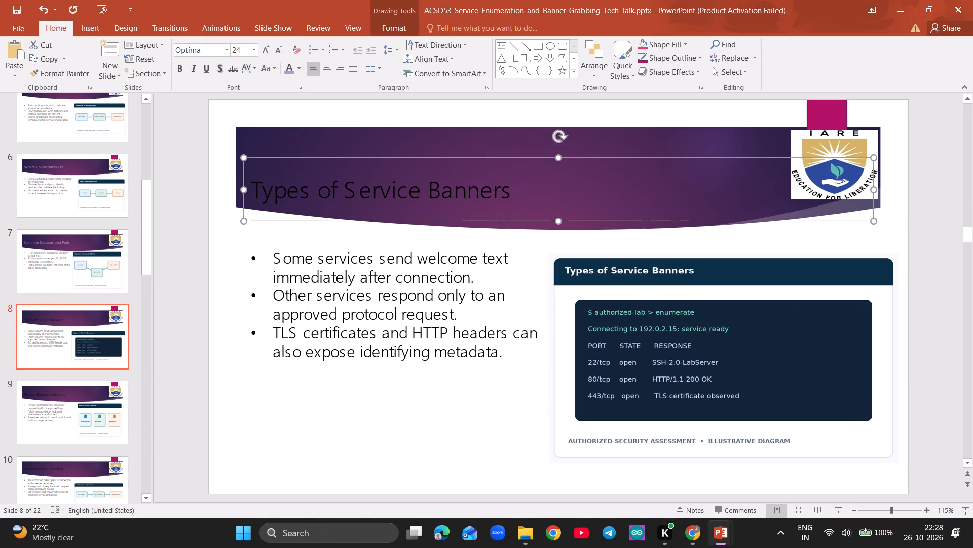
left_click(291, 73)
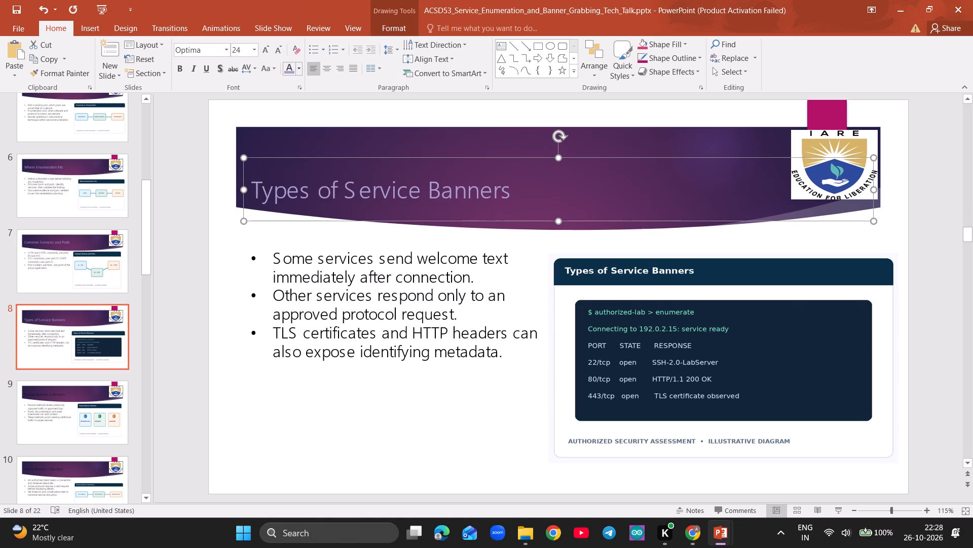
key("Up")
key("Up")
key("Up")
key("Up")
key("Up")
key("Up")
key("Up")
key("Up")
key("Up")
key("Up")
key("Up")
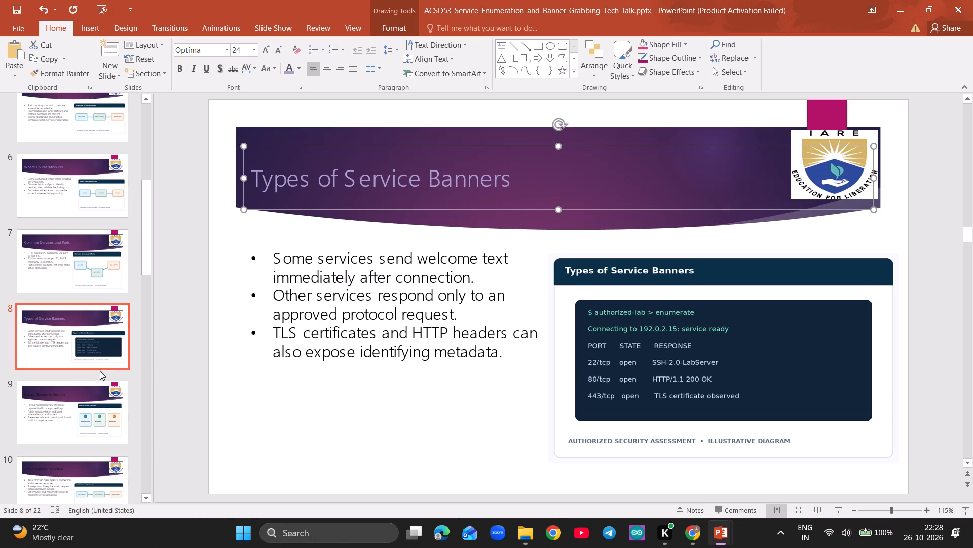
Set the titles of the Passive Banner Collection and Active Banner Collection slides to the light purple font colour.
left_click(93, 416)
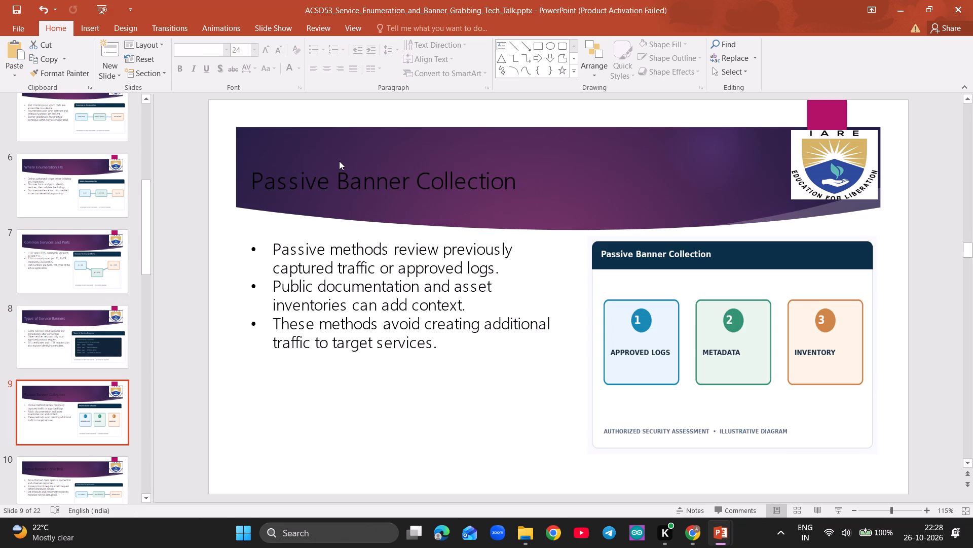
left_click(334, 149)
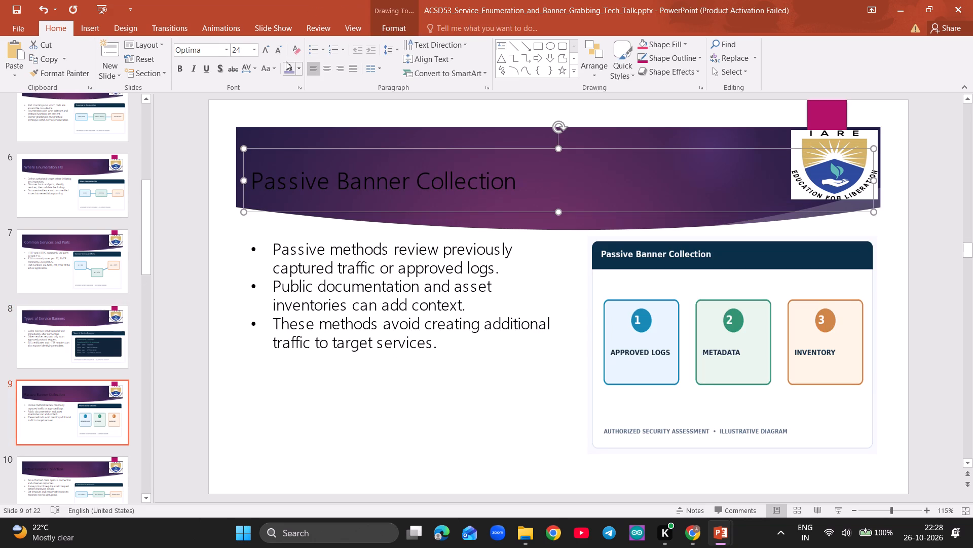
left_click(289, 65)
scroll(82, 407, "down", 1)
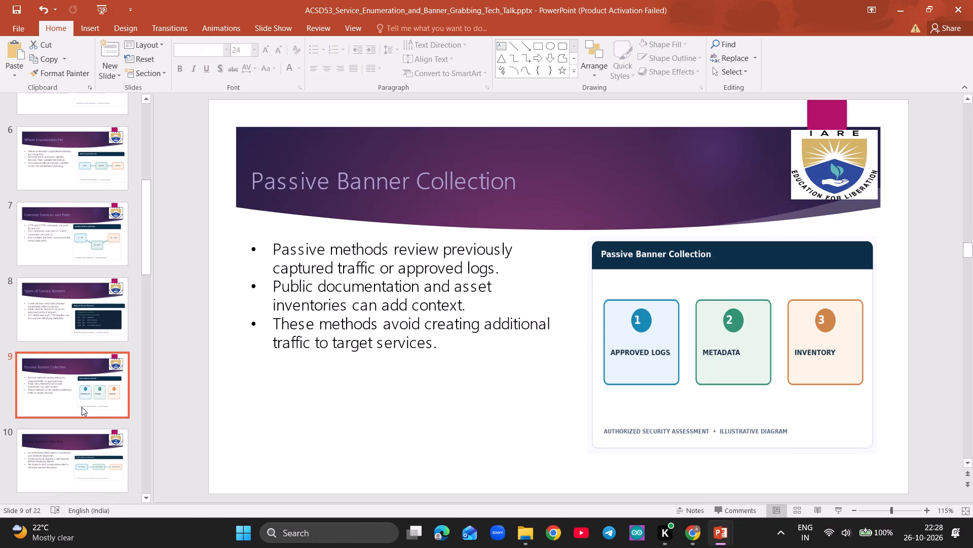
scroll(82, 407, "down", 1)
left_click(98, 316)
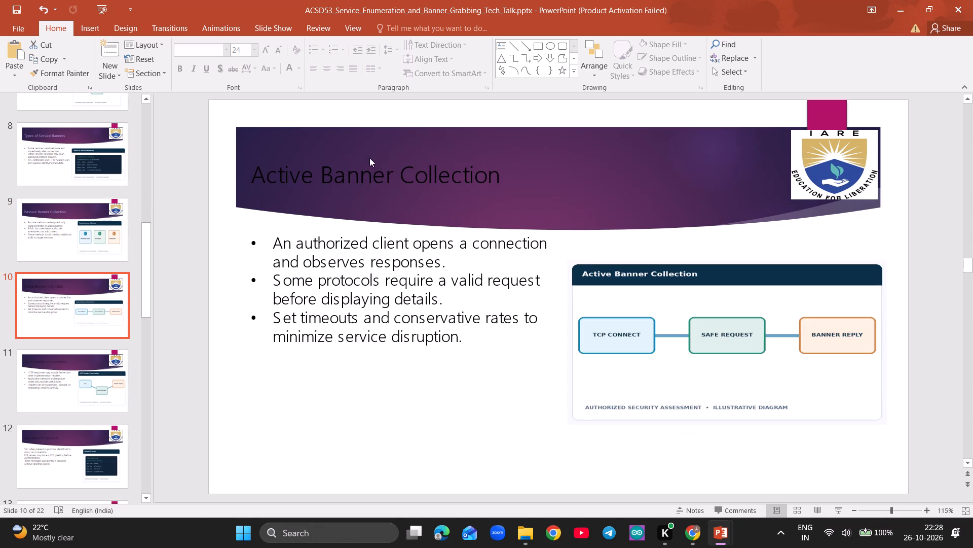
left_click(371, 144)
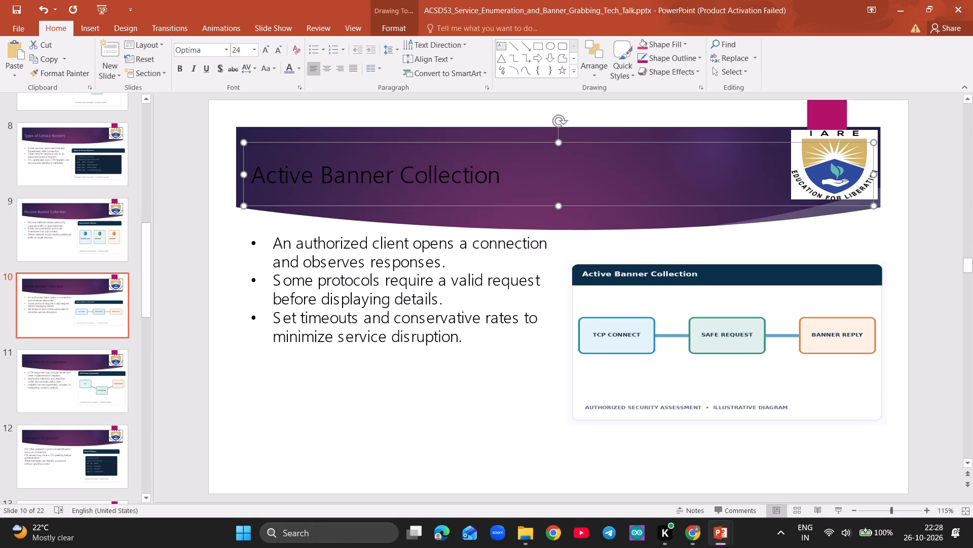
left_click(288, 71)
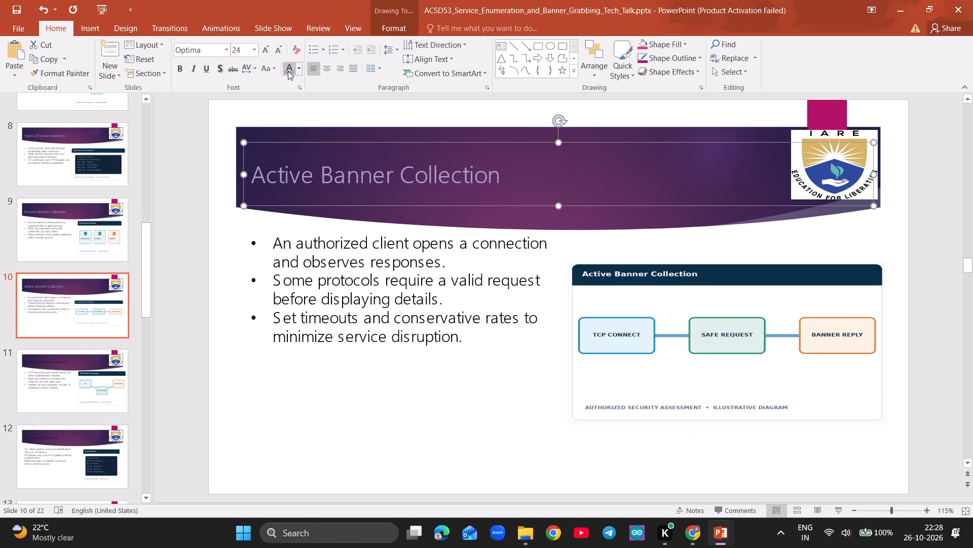
Set the titles of the HTTP Header Enumeration and SSH and FTP Banners slides to the light purple font colour.
left_click(111, 391)
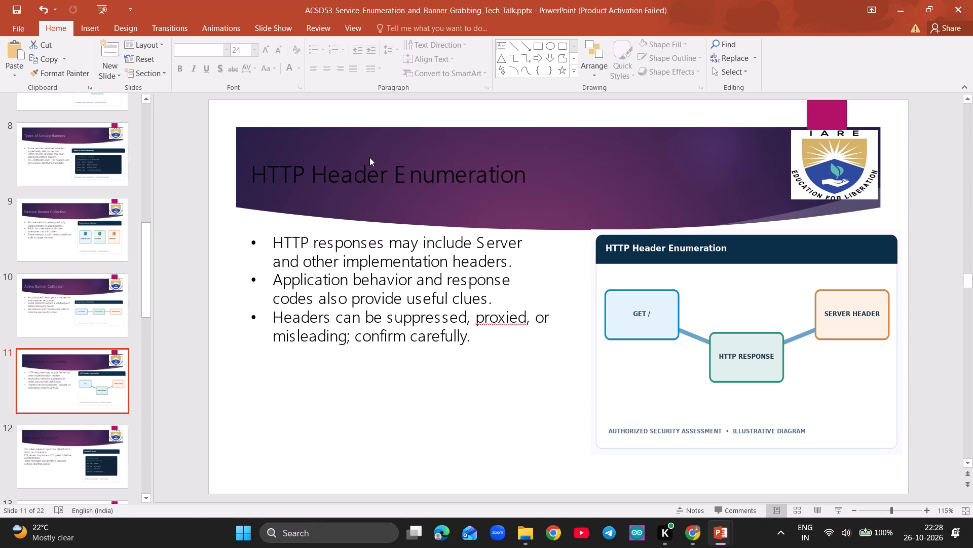
left_click(370, 143)
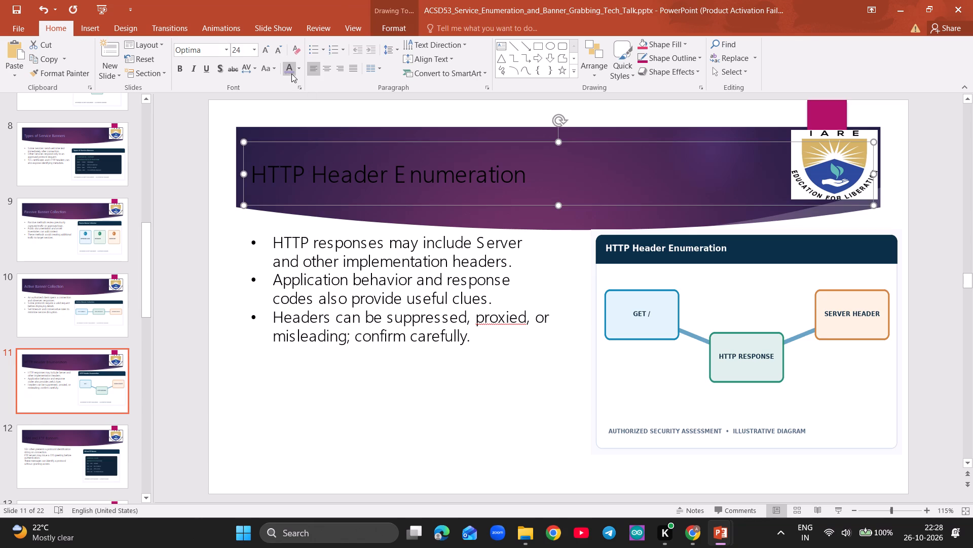
left_click(289, 71)
left_click(100, 469)
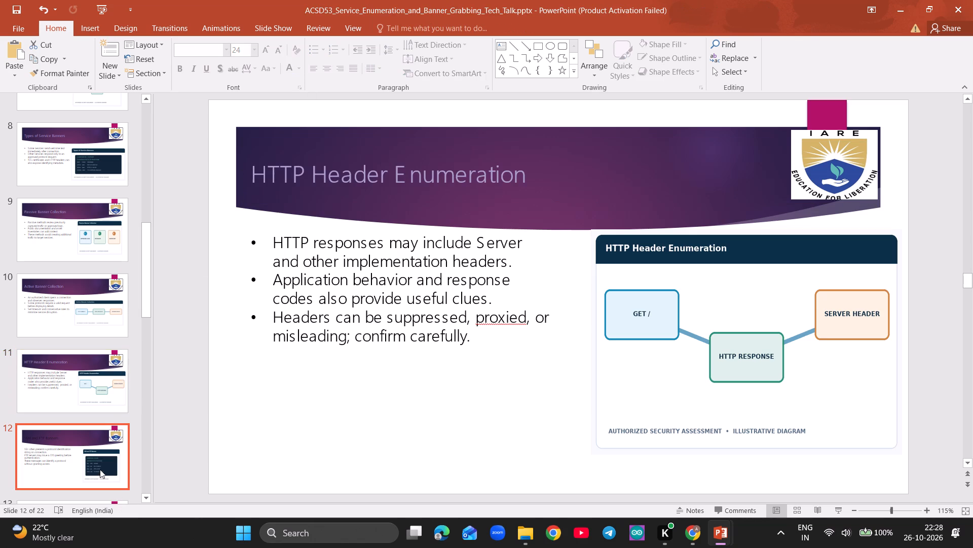
left_click(333, 150)
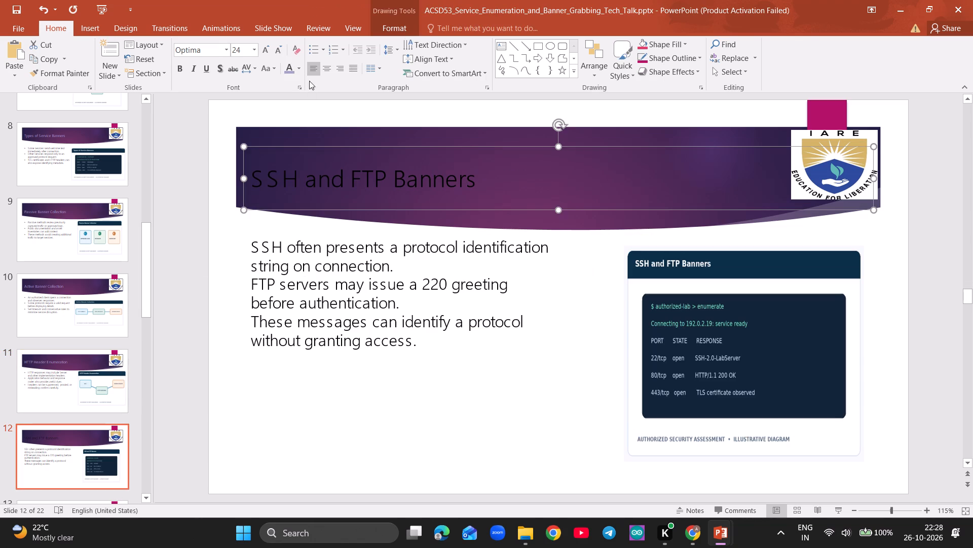
left_click(292, 71)
Set the titles of the SMTP and DNS Enumeration and Nmap Service Version Detection slides to the light purple font colour.
scroll(160, 453, "down", 1)
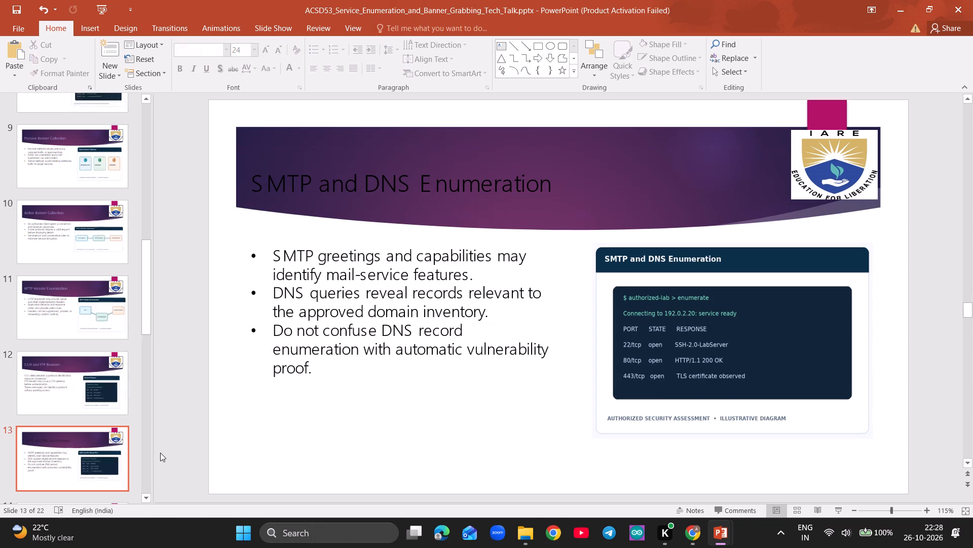
left_click(290, 153)
left_click(291, 67)
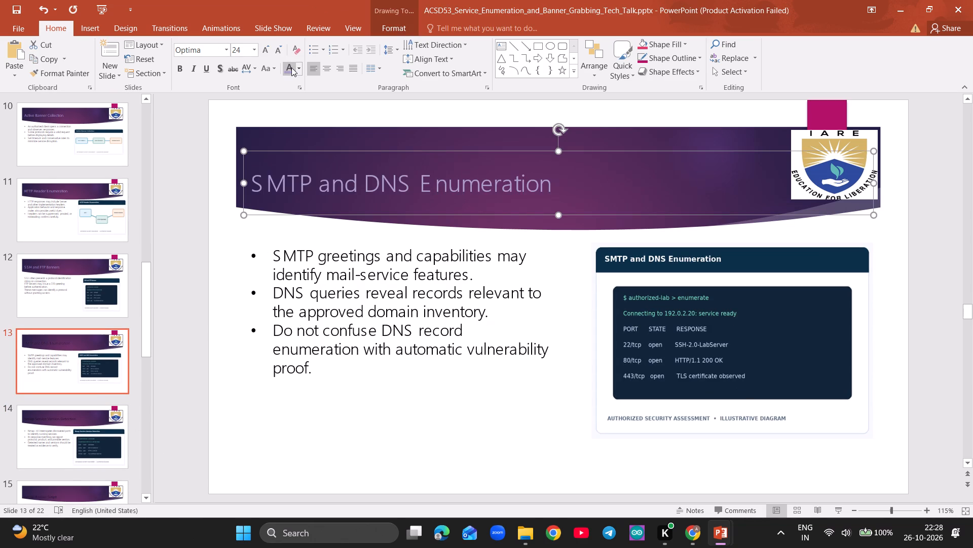
left_click(94, 443)
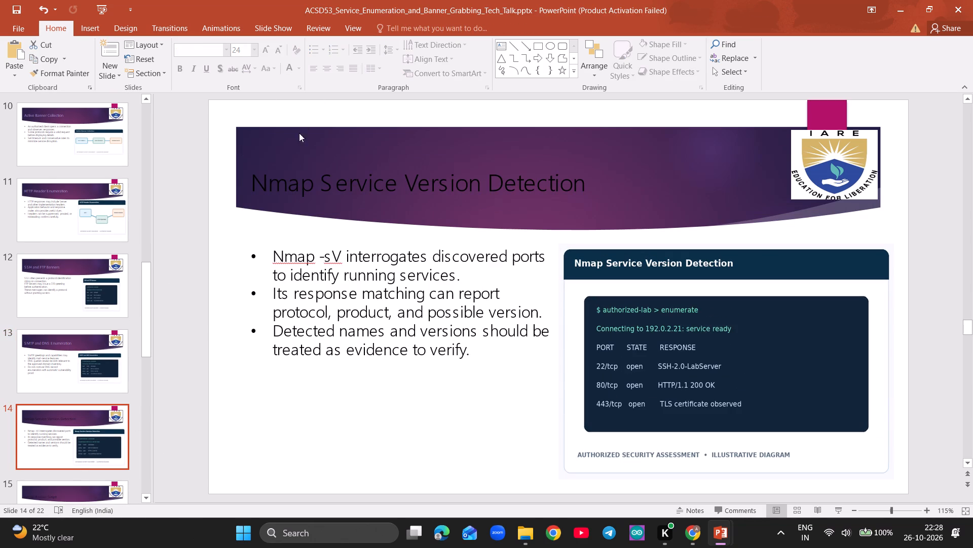
left_click(293, 151)
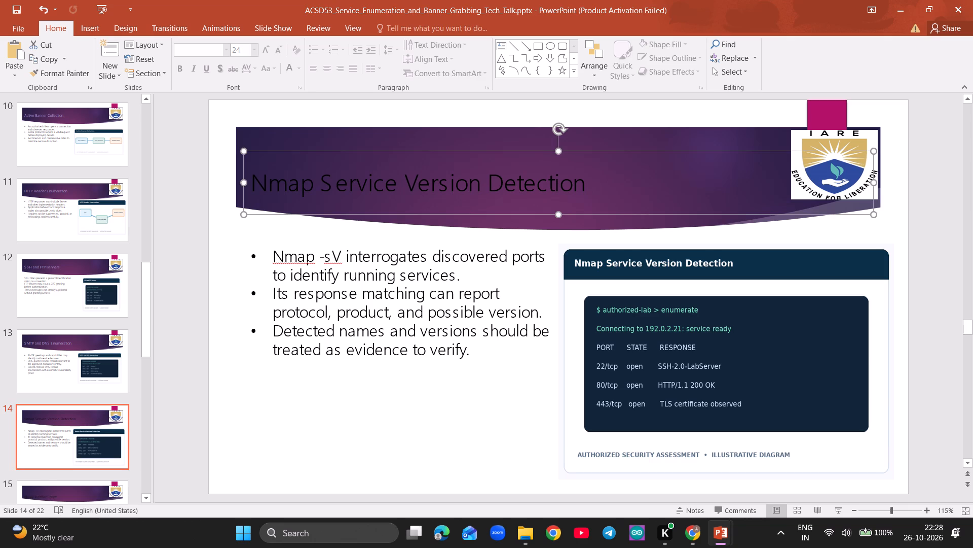
left_click(284, 71)
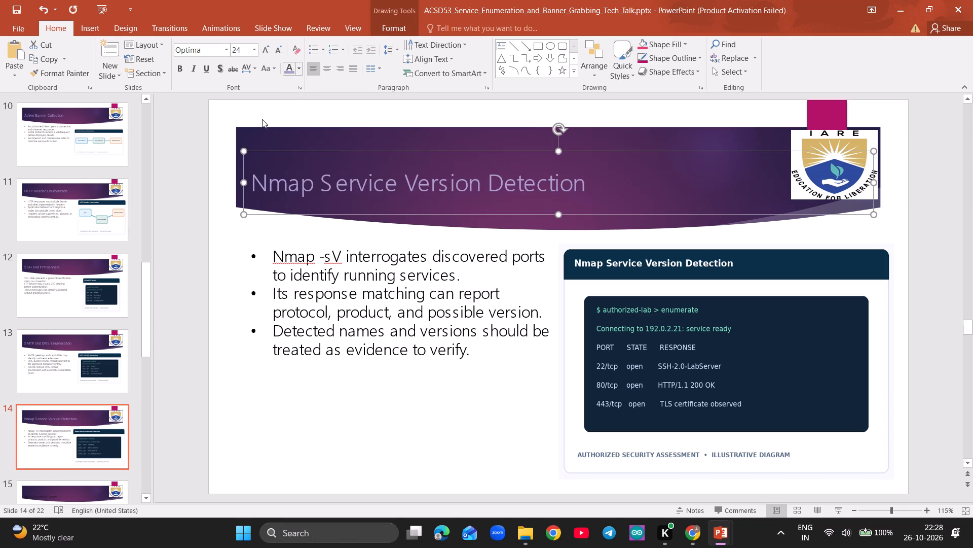
Set the Nmap Banner Script slide's title to the light purple font colour and nudge it upward in the banner.
scroll(50, 439, "down", 1)
left_click(66, 351)
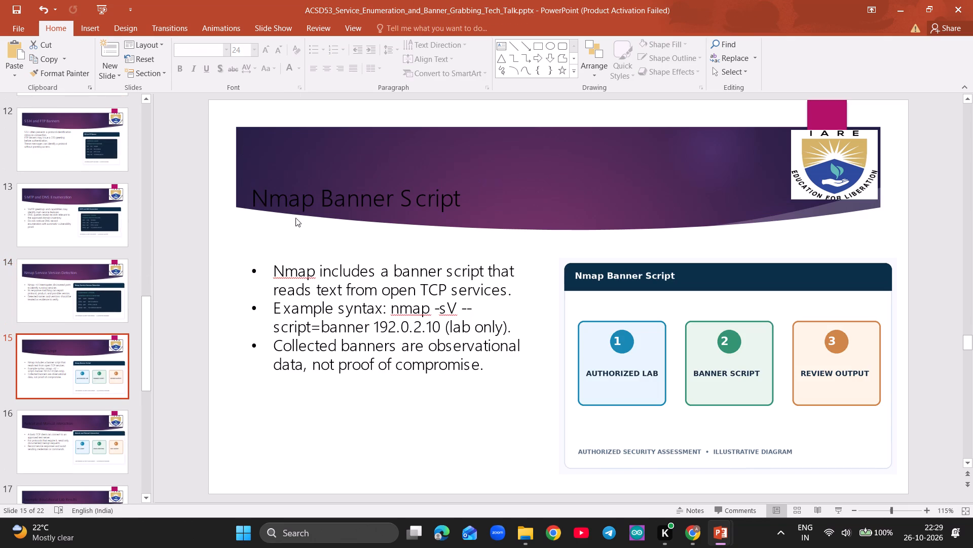
left_click(301, 167)
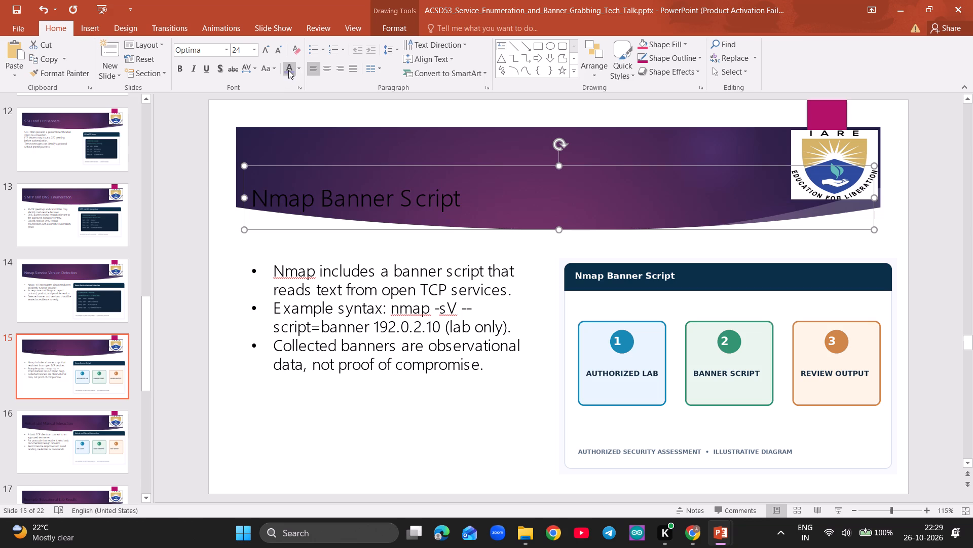
left_click(288, 70)
key("Up")
key("Up")
key("Up")
key("Up")
key("Up")
key("Up")
key("Up")
key("Up")
key("Up")
key("Up")
key("Up")
key("Up")
key("Up")
key("Up")
key("Up")
key("Up")
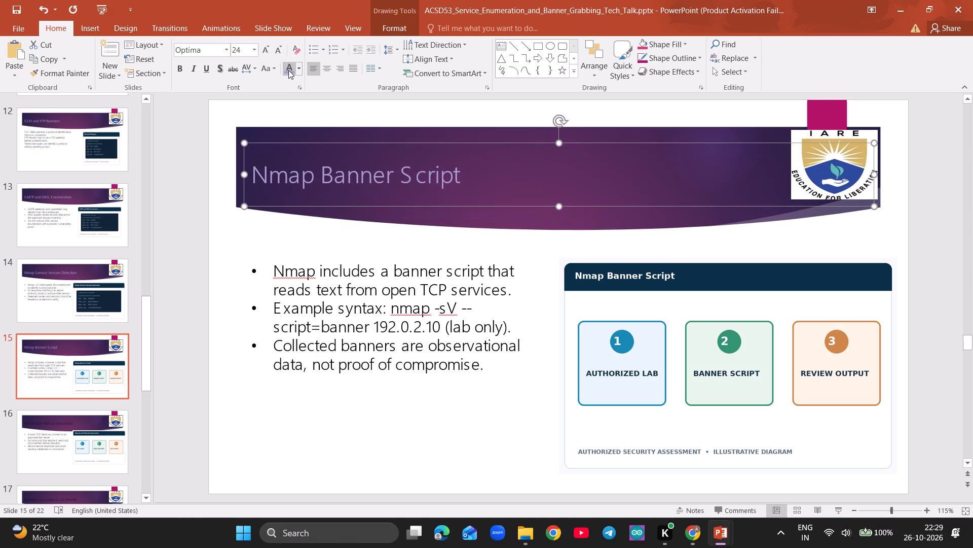
Set the Netcat and Manual Interaction slide's title to the light purple font colour.
left_click(61, 465)
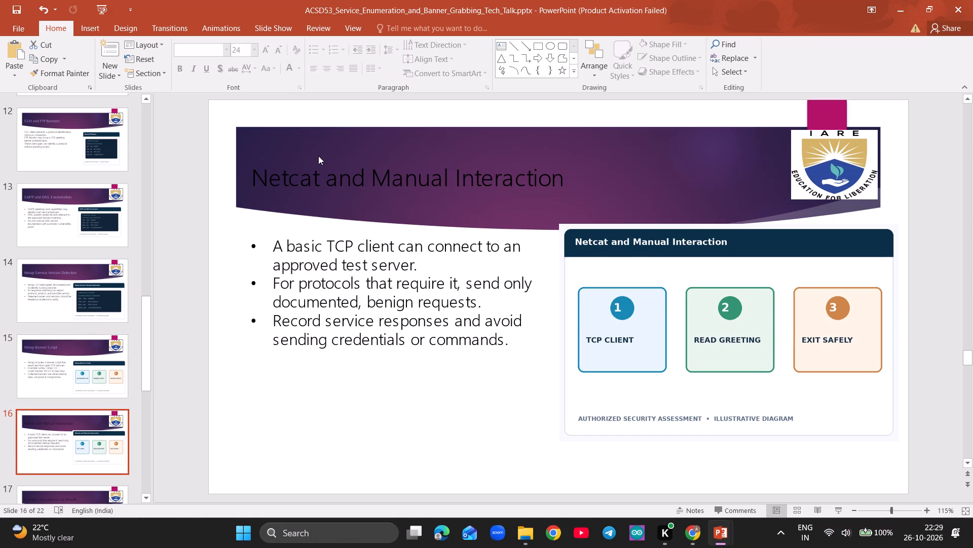
left_click(320, 145)
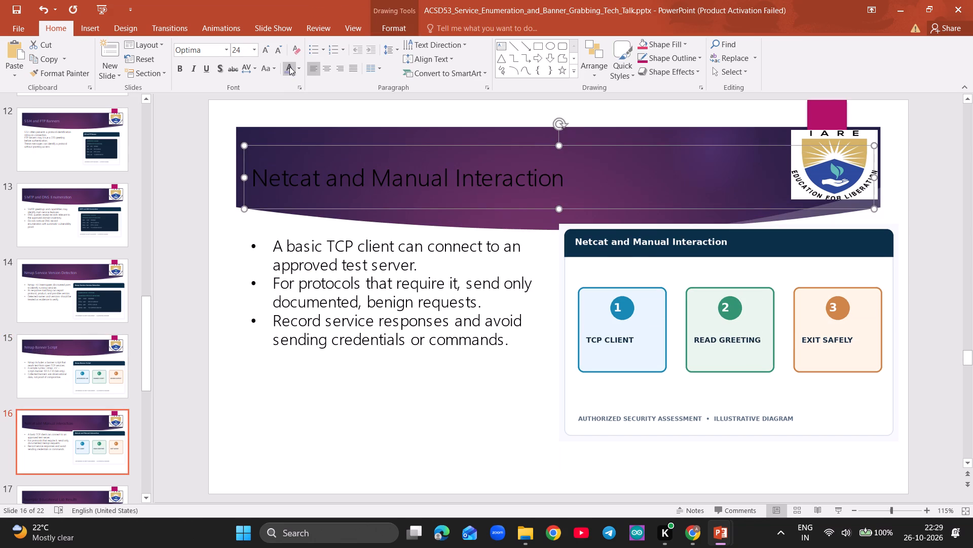
left_click(289, 66)
Set the Example: Educational Lab Results slide's title to the light purple font colour and nudge it upward in the banner.
scroll(93, 421, "down", 1)
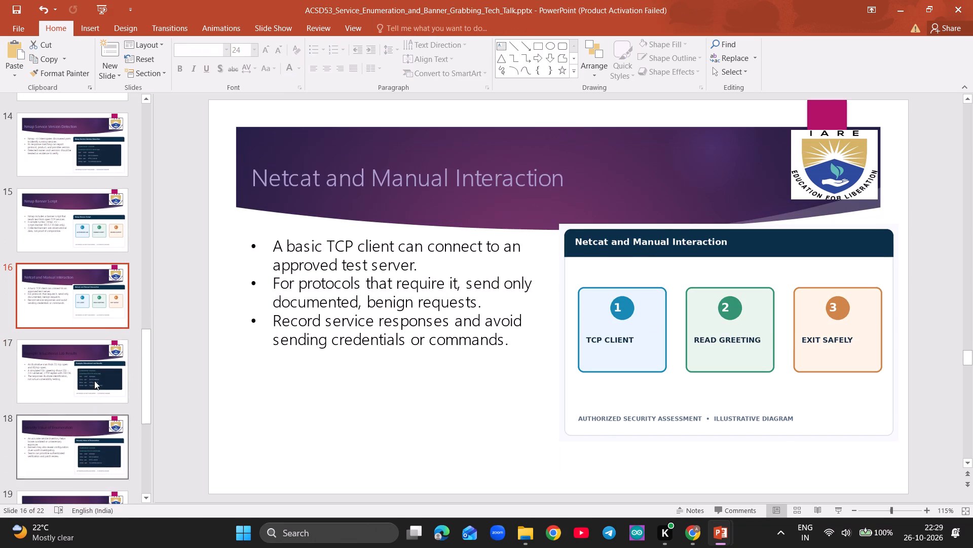
left_click(95, 365)
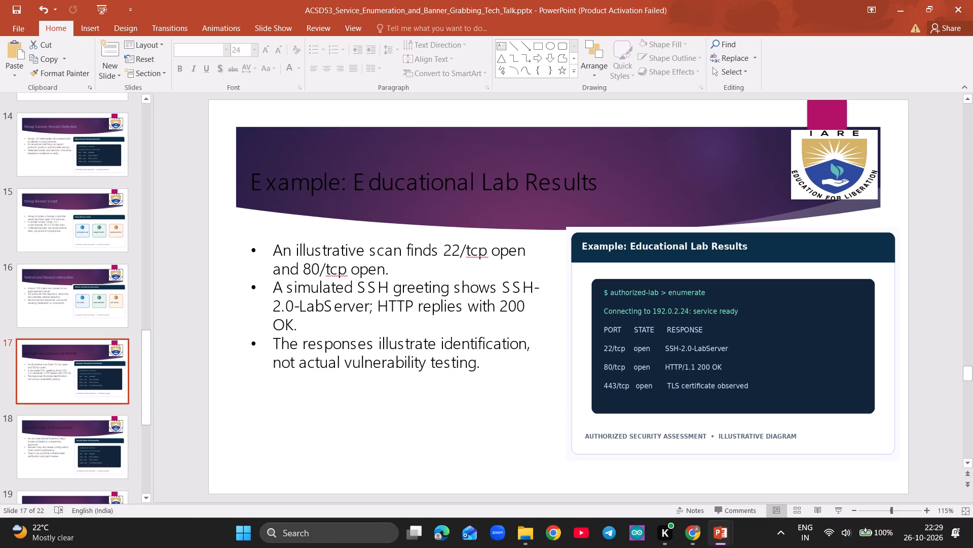
left_click(334, 153)
left_click(288, 64)
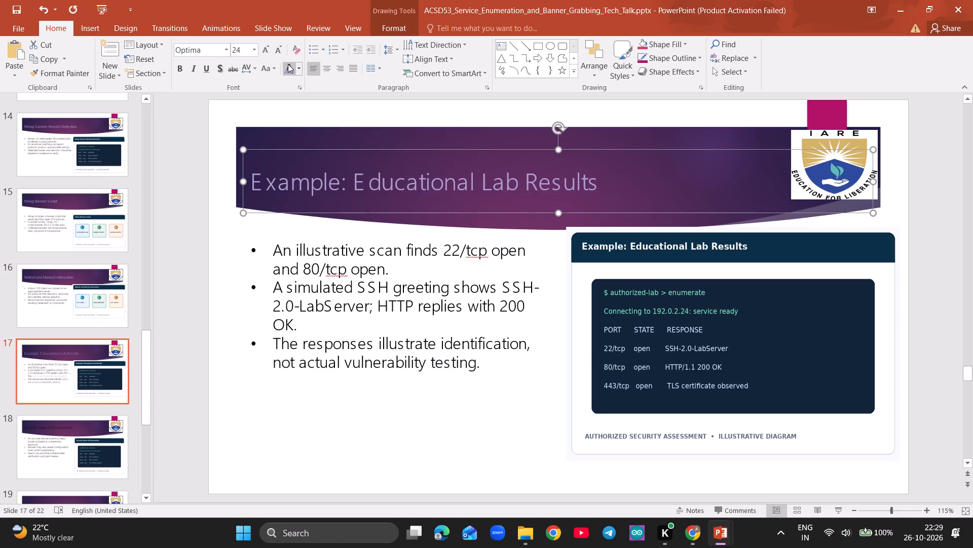
key("Up")
key("Up")
key("Up")
key("Up")
key("Up")
key("Up")
key("Up")
key("Up")
key("Up")
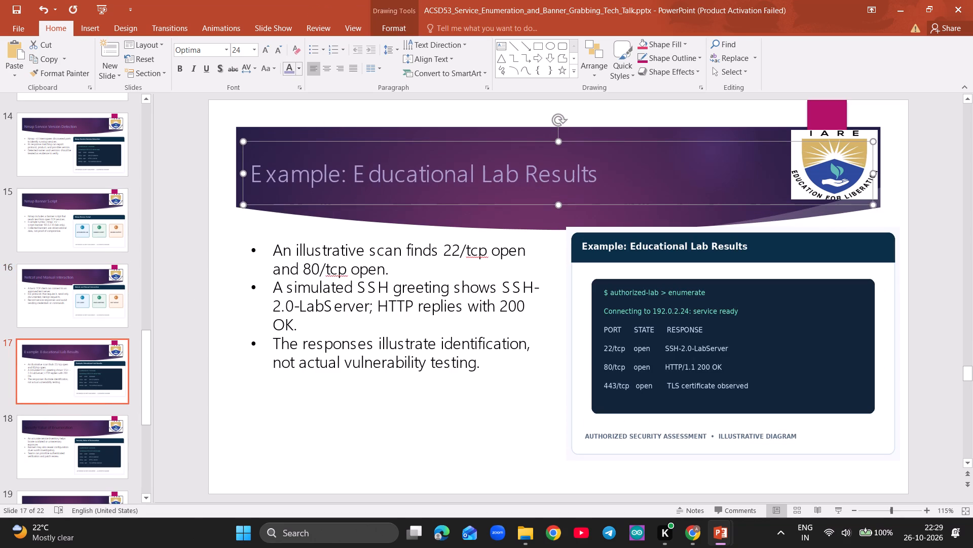
Retype the initial E of "Educational" in the Example: Educational Lab Results title and justify the title text.
left_click(369, 181)
key("BackSpace")
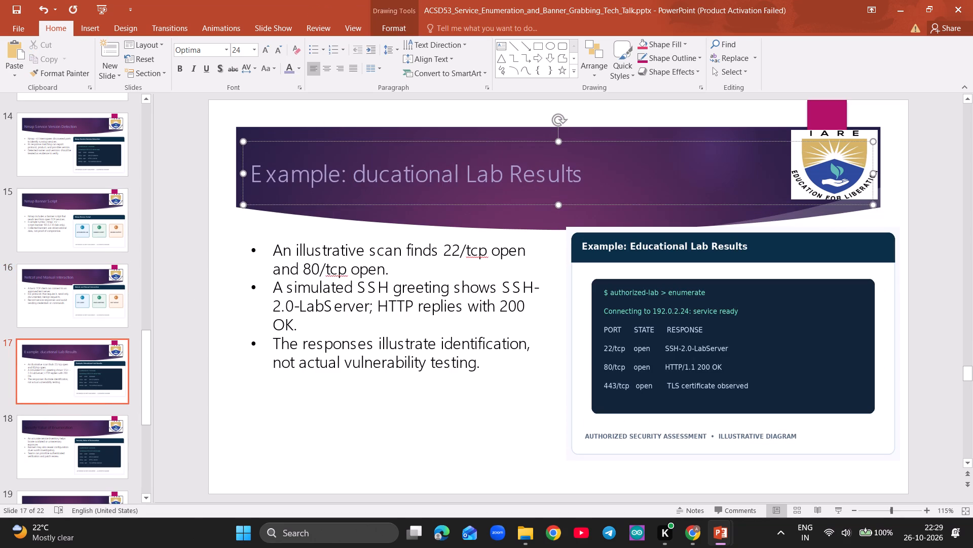
key("e")
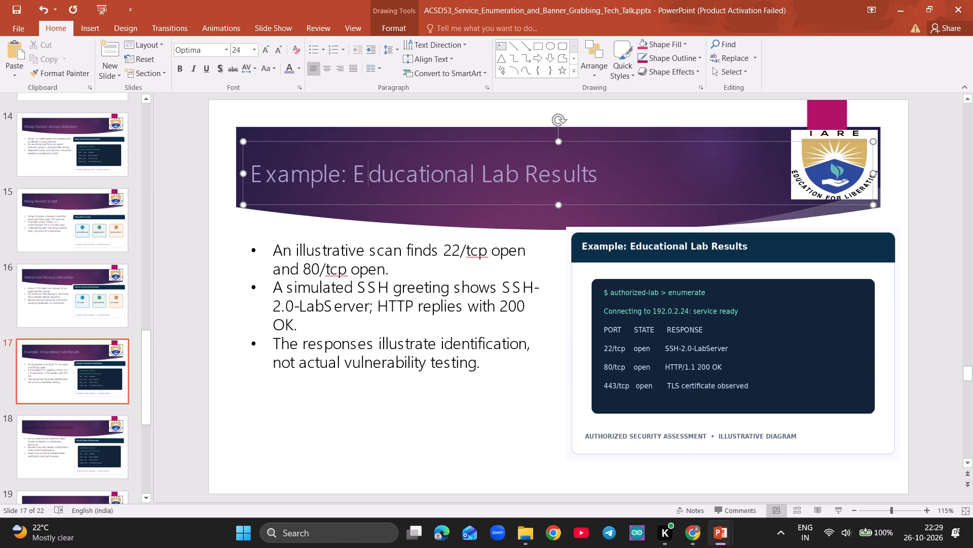
left_click(371, 141)
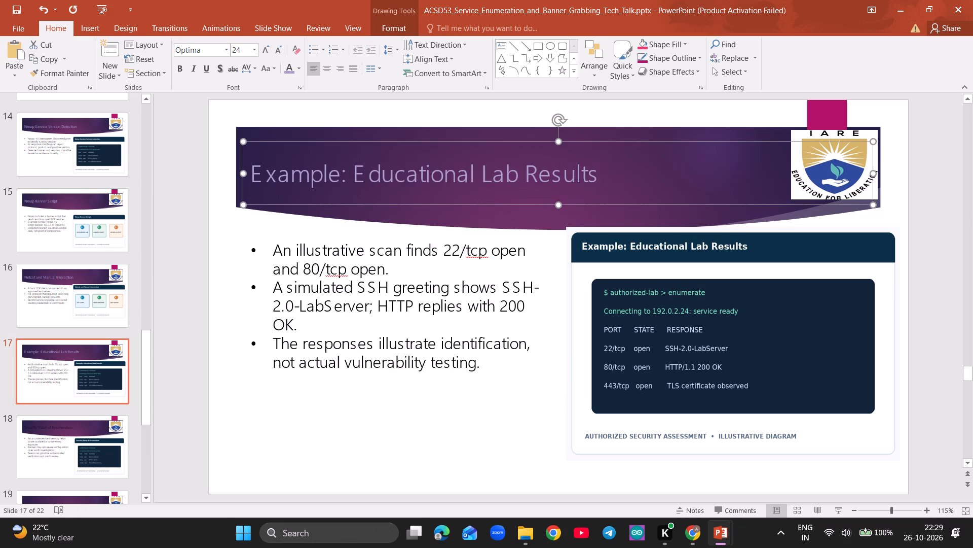
left_click(352, 72)
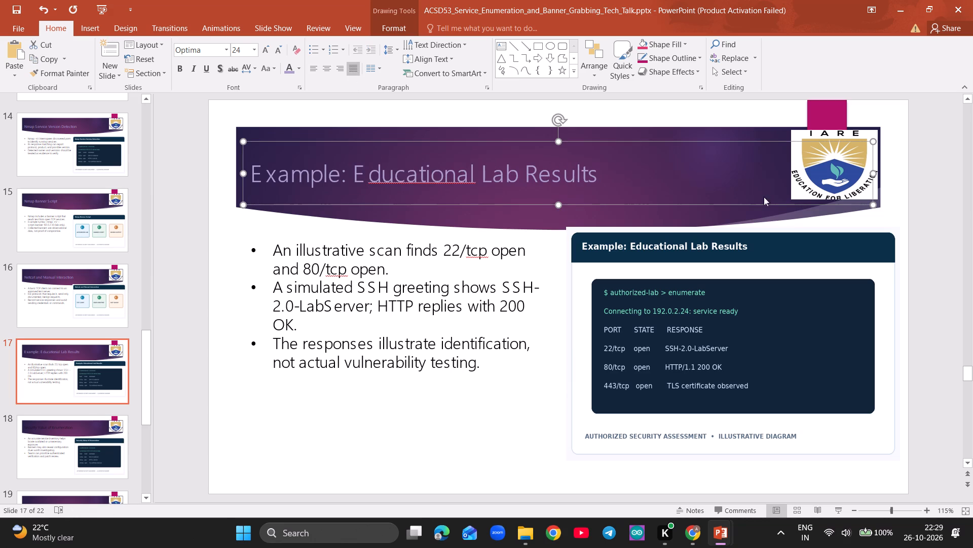
Narrow the Example: Educational Lab Results title box so it ends just past the text on a single line.
left_click_drag(870, 173, 622, 182)
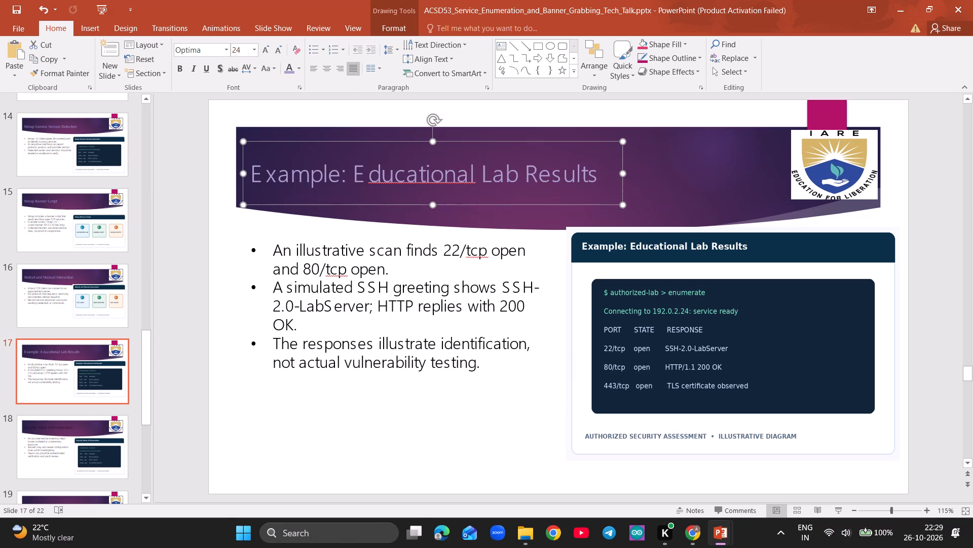
left_click_drag(624, 175, 590, 177)
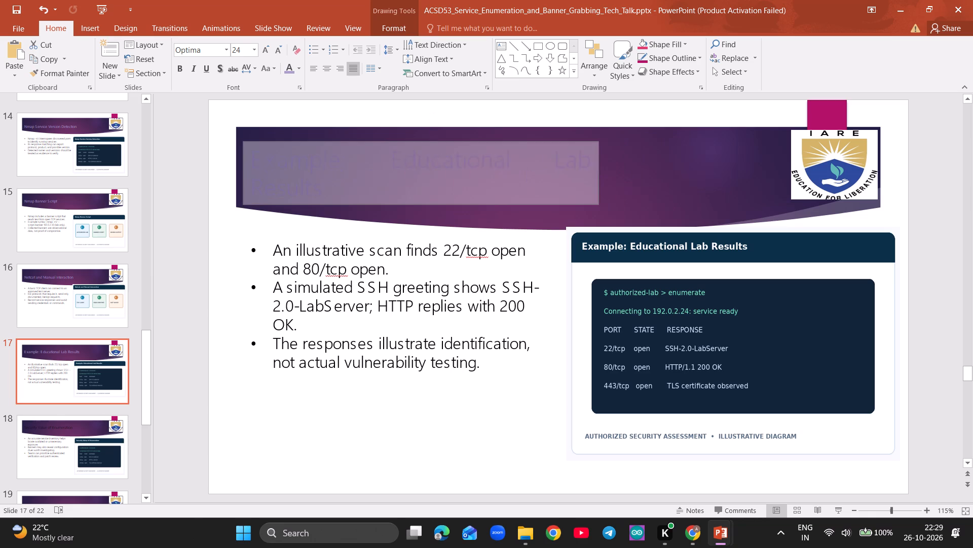
left_click_drag(590, 177, 527, 177)
left_click_drag(527, 177, 356, 194)
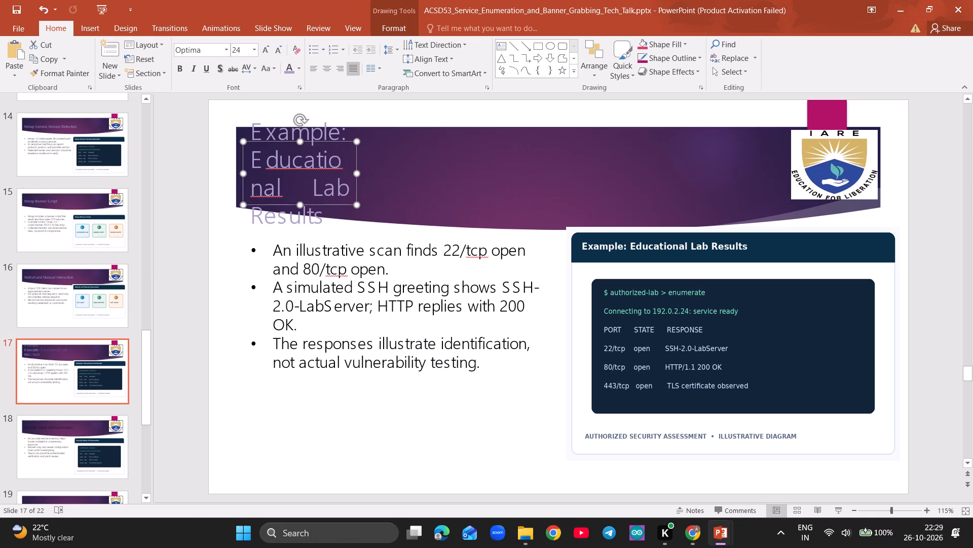
left_click_drag(356, 174, 633, 165)
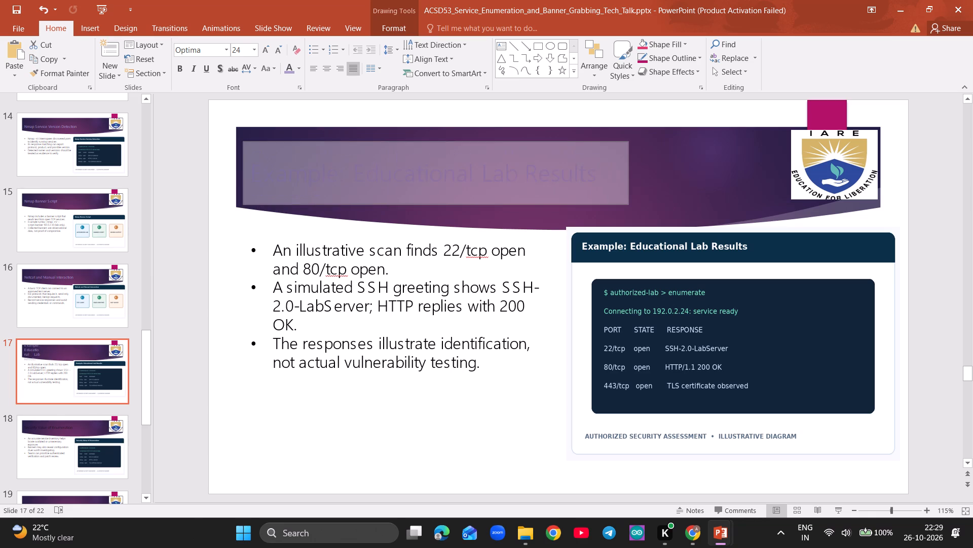
left_click_drag(633, 165, 634, 165)
left_click(715, 160)
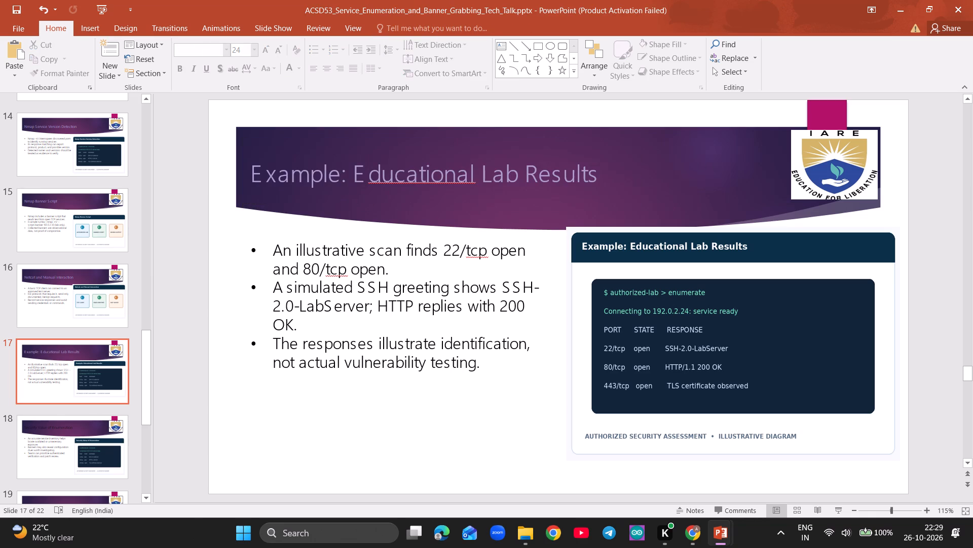
Change the font of "Educational Lab Results" in the slide title to Palatino Linotype.
left_click(368, 179)
key("Right")
key("Left")
key("Left")
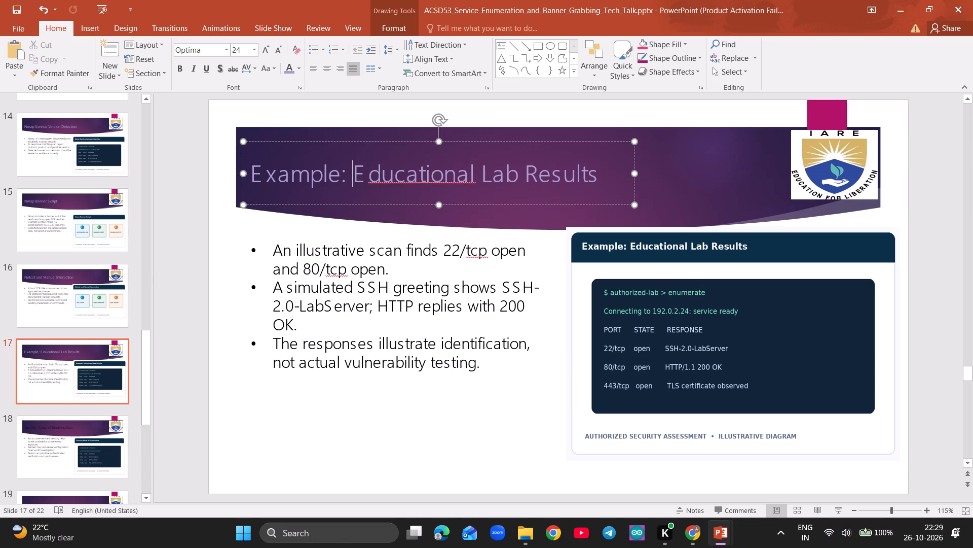
left_click_drag(357, 170, 595, 166)
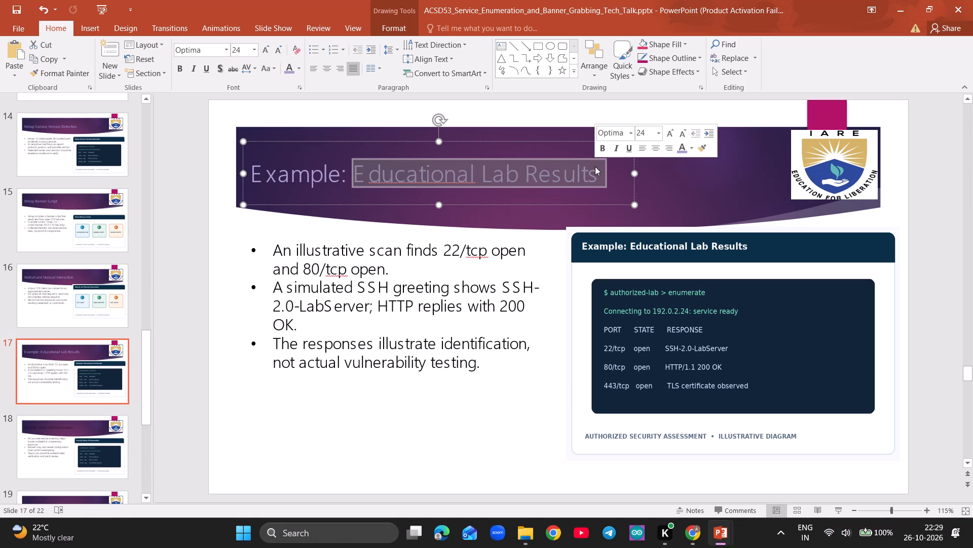
left_click(225, 49)
key("Down")
key("Down")
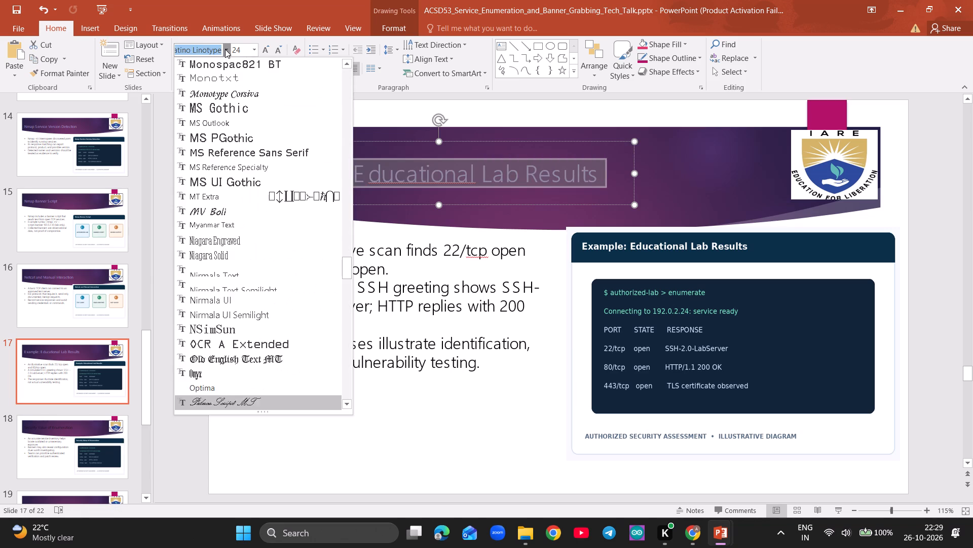
key("Return")
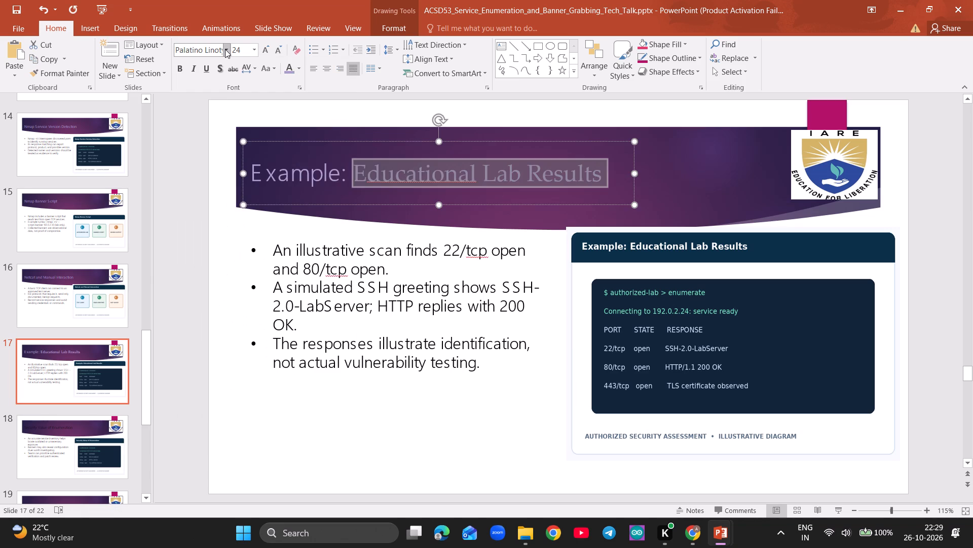
left_click(395, 441)
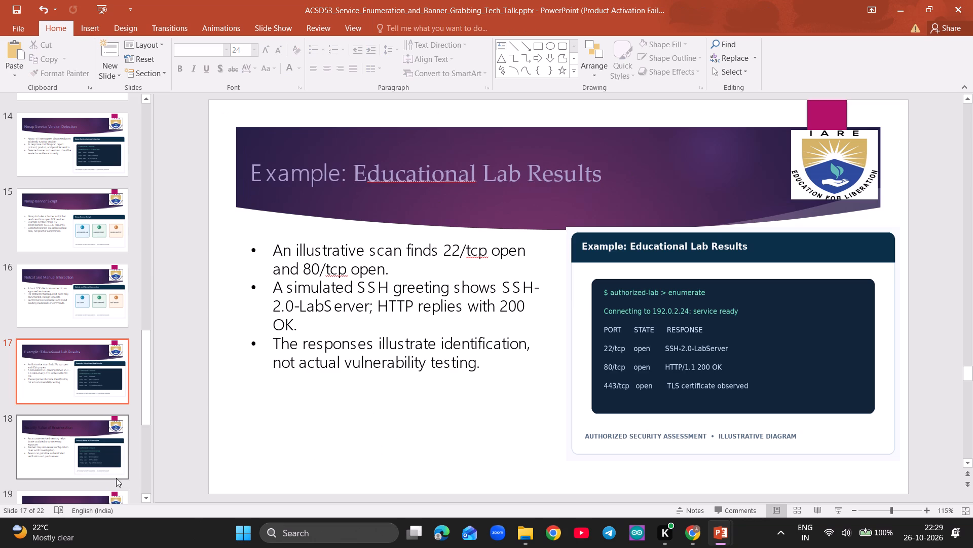
Set the Security Value of Enumeration slide's title to the light purple font colour.
scroll(101, 443, "down", 1)
left_click(89, 355)
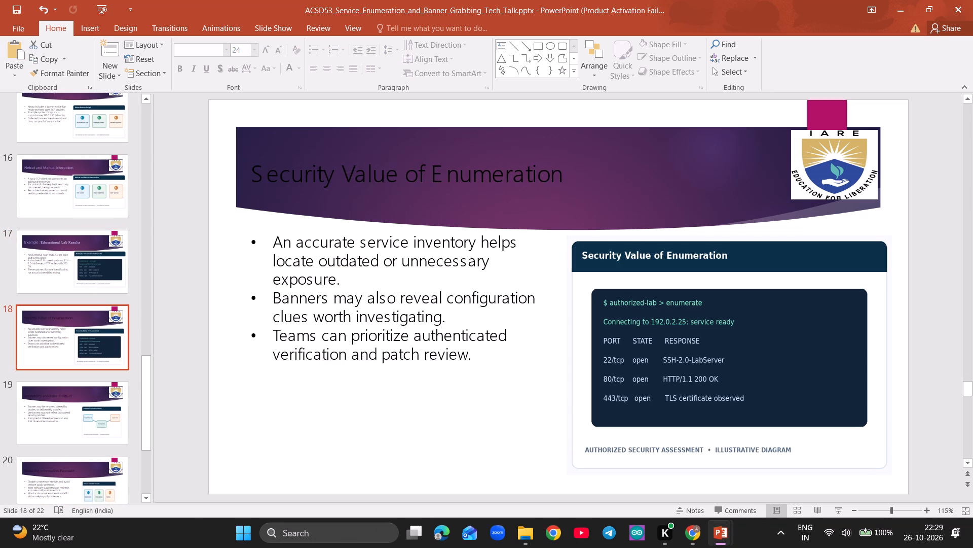
left_click(434, 143)
left_click(290, 70)
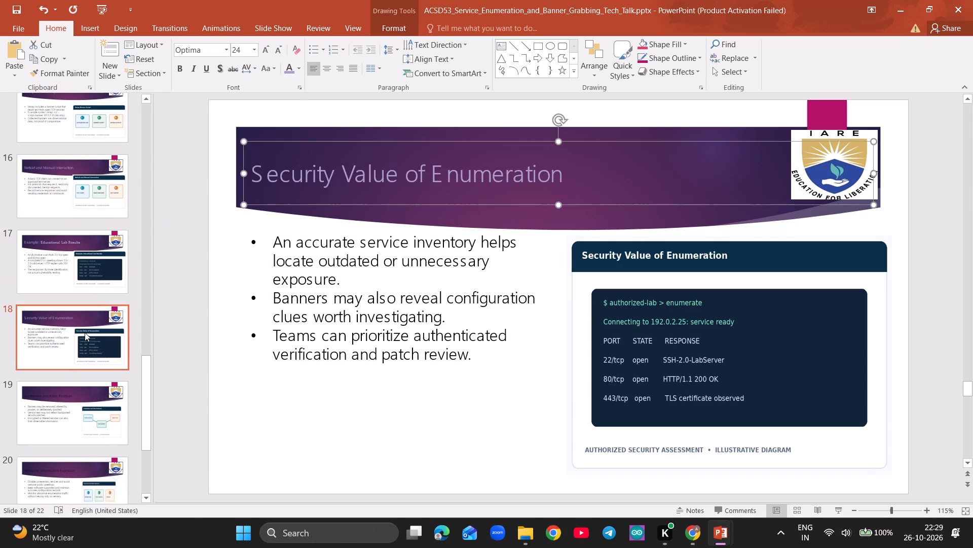
Set the Limitations and False Positives slide's title to the light purple font colour and nudge it upward in the banner.
scroll(17, 453, "down", 1)
left_click(78, 326)
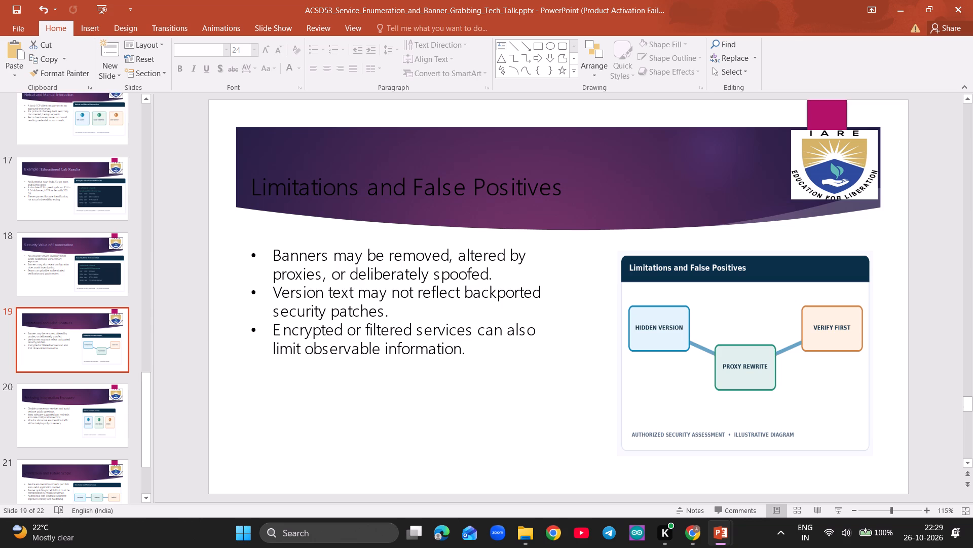
left_click(329, 155)
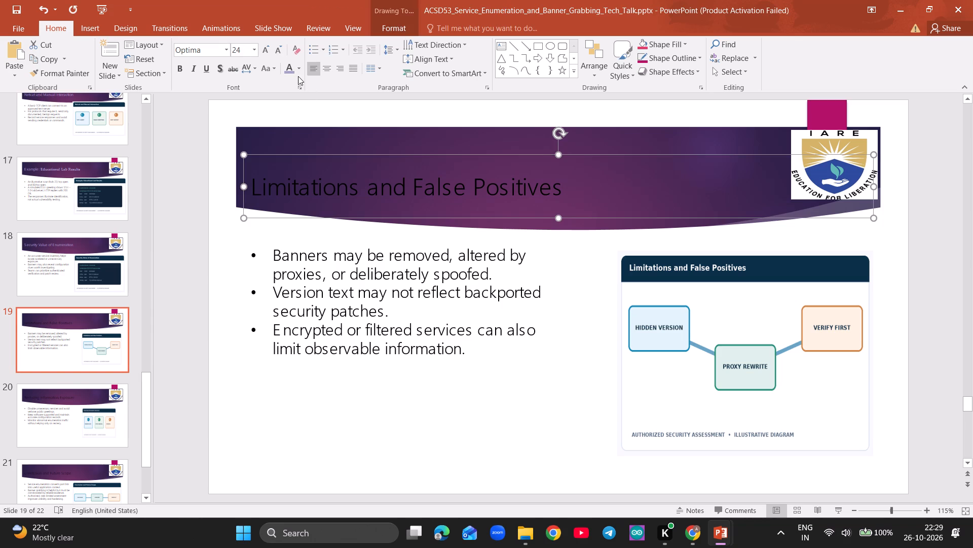
left_click(289, 72)
key("Up")
key("Up")
key("Up")
key("Up")
key("Up")
key("Up")
key("Up")
key("Up")
key("Up")
key("Up")
key("Up")
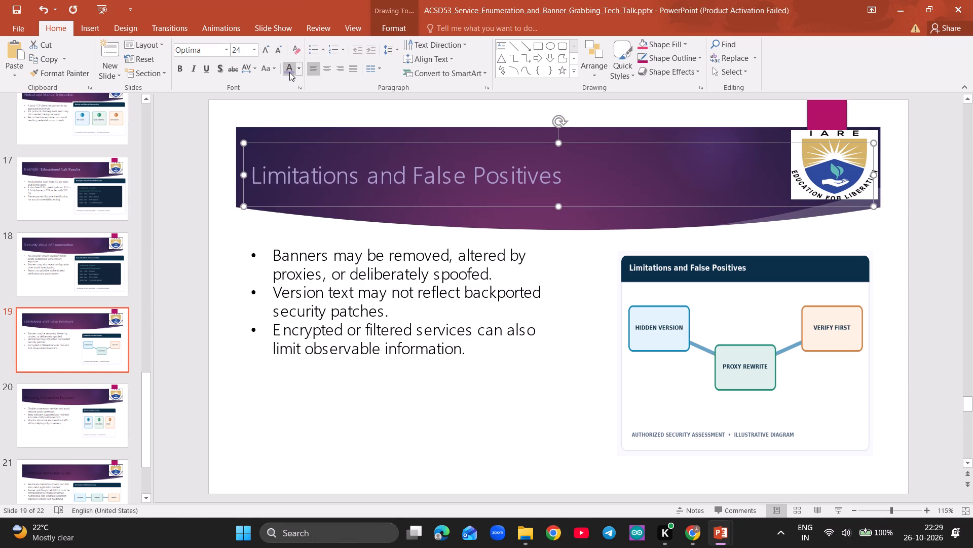
Set the Reducing Information Exposure slide's title to the light purple font colour and nudge it slightly upward in the banner.
scroll(34, 311, "down", 1)
left_click(62, 312)
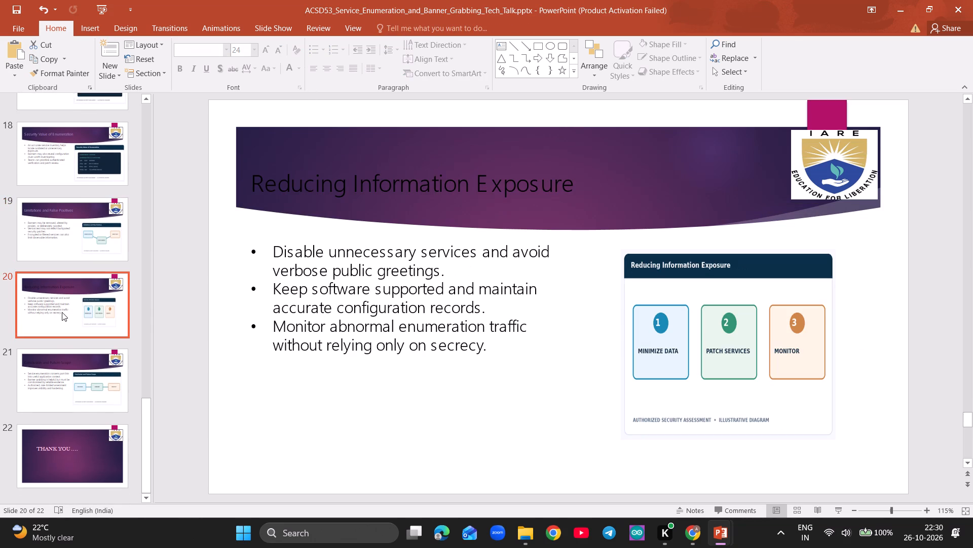
left_click(329, 155)
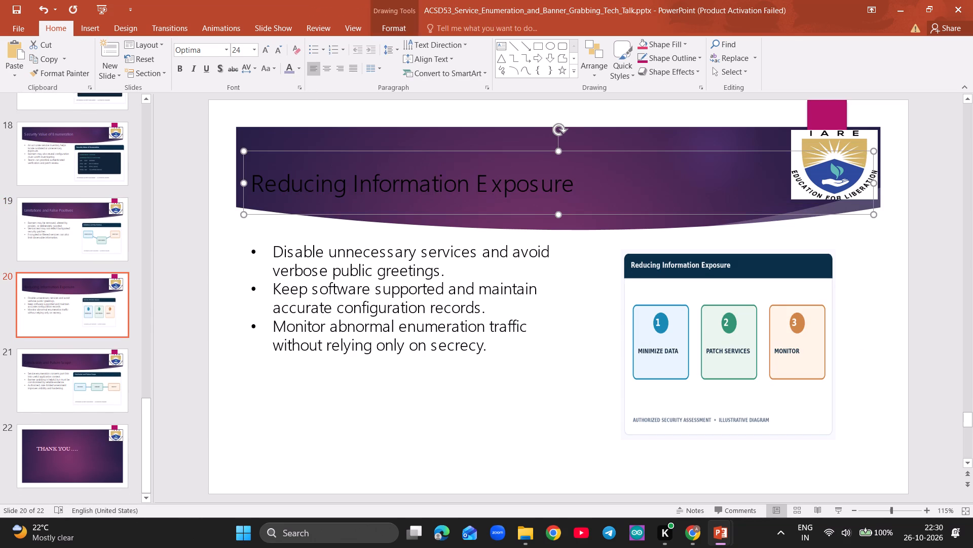
left_click(292, 70)
key("Up")
key("Up")
key("Up")
key("Up")
key("Up")
key("Up")
key("Up")
key("Up")
key("Up")
key("Up")
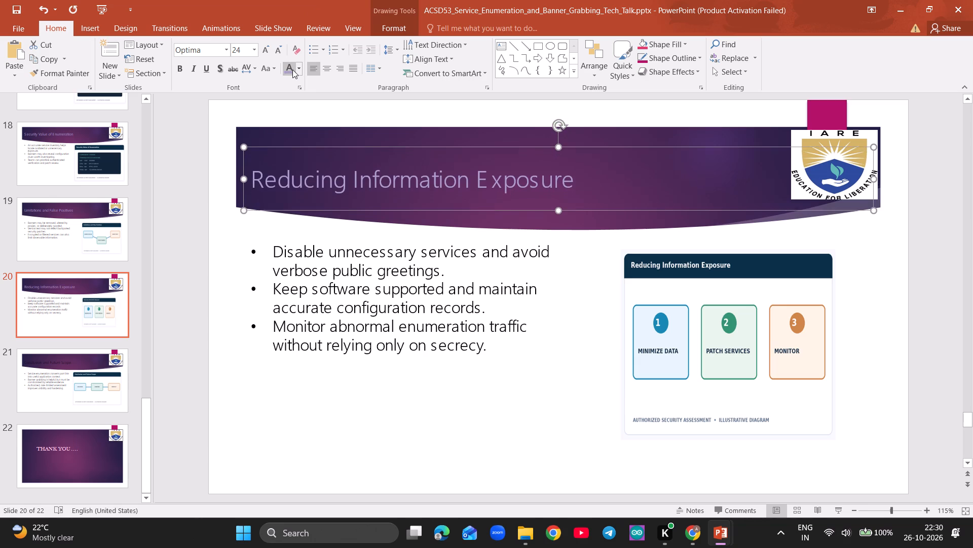
Nudge the Conclusion and Future Scope slide's title upward in the banner and set it to the light purple font colour.
left_click(60, 359)
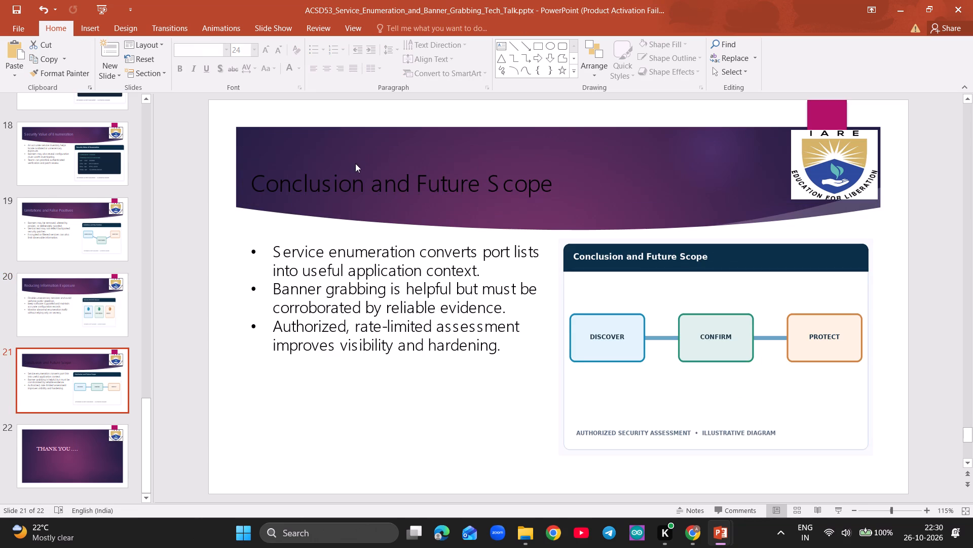
left_click(345, 149)
key("Up")
key("Up")
key("Up")
key("Up")
key("Up")
key("Up")
key("Up")
key("Up")
key("Up")
key("Up")
key("Up")
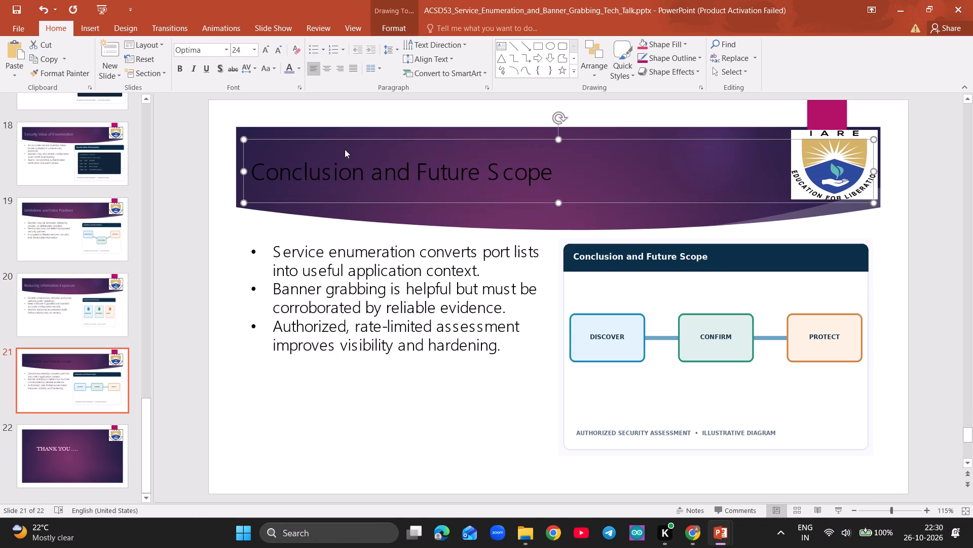
key("Up")
left_click(290, 67)
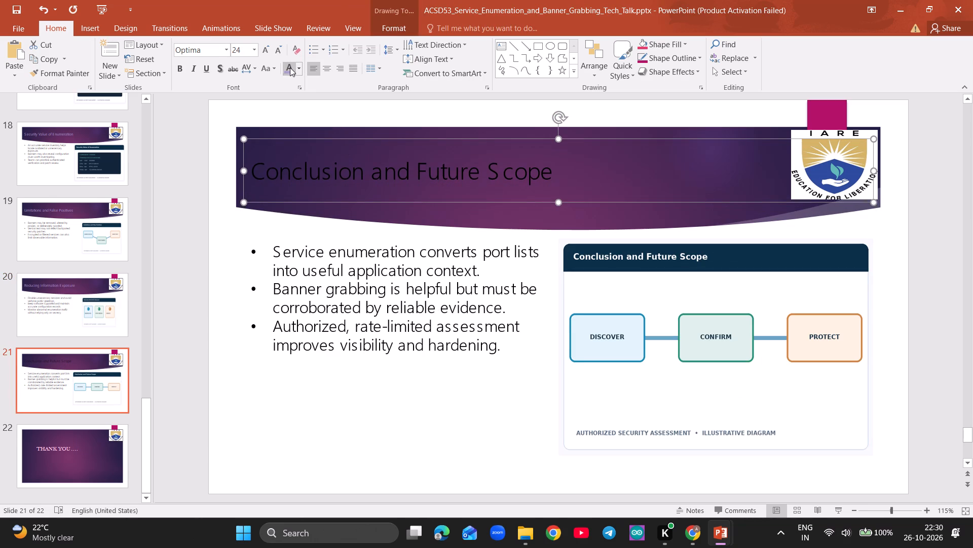
Return to the opening Institute of Aeronautical Engineering slide and save the presentation.
scroll(92, 305, "down", 2)
scroll(92, 305, "up", 13)
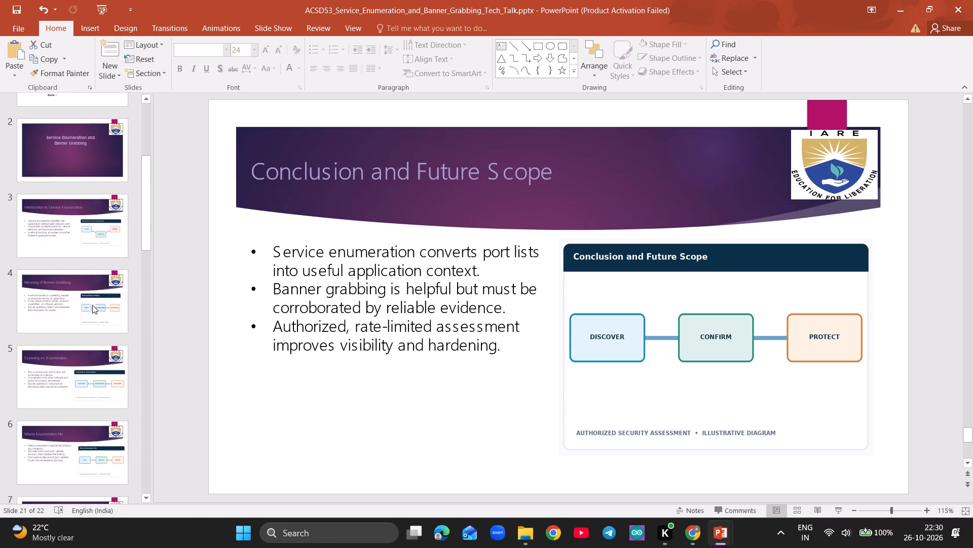
scroll(85, 252, "up", 2)
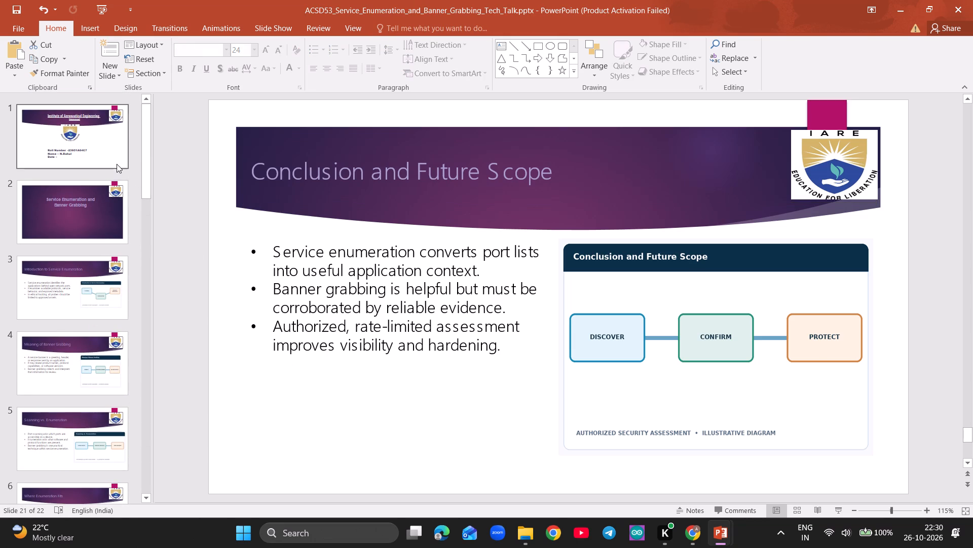
left_click(117, 163)
left_click(392, 232)
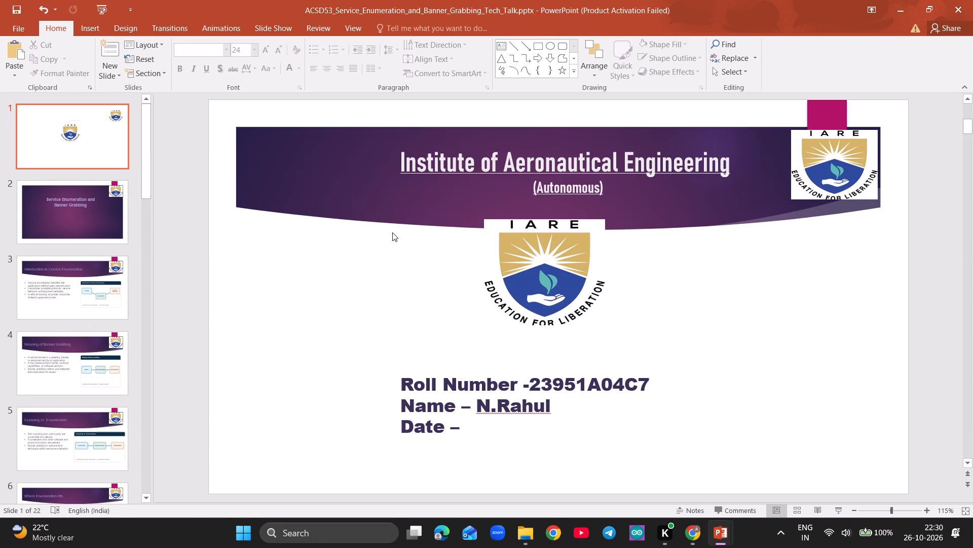
key("ctrl+s")
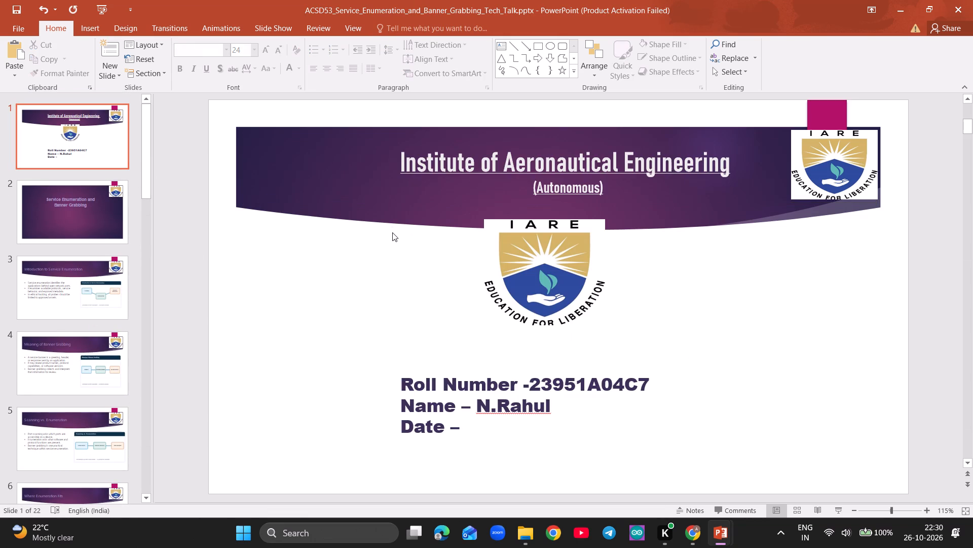
Save a copy of the presentation as C7_EHCD_FMV.pptx in the CEP FMV C7 folder within Downloads.
left_click(14, 27)
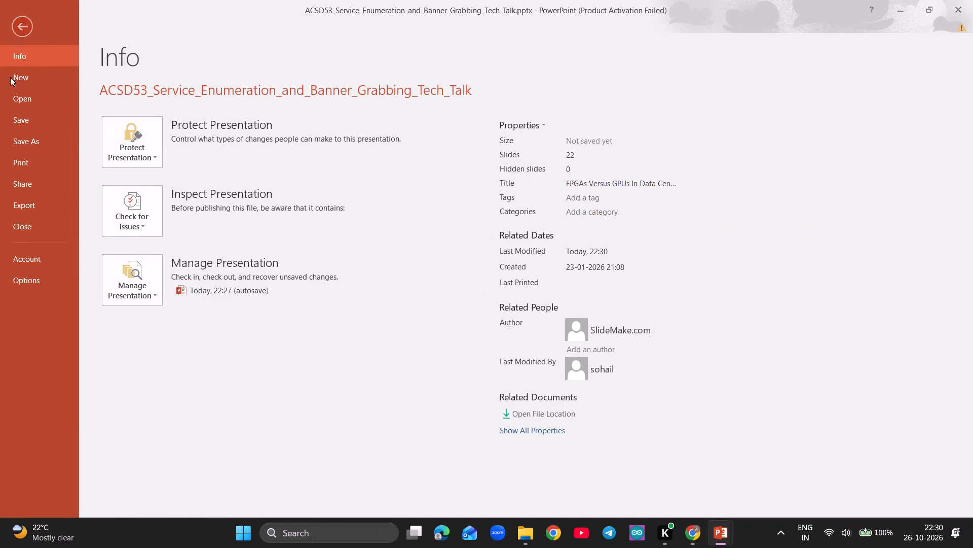
left_click(30, 151)
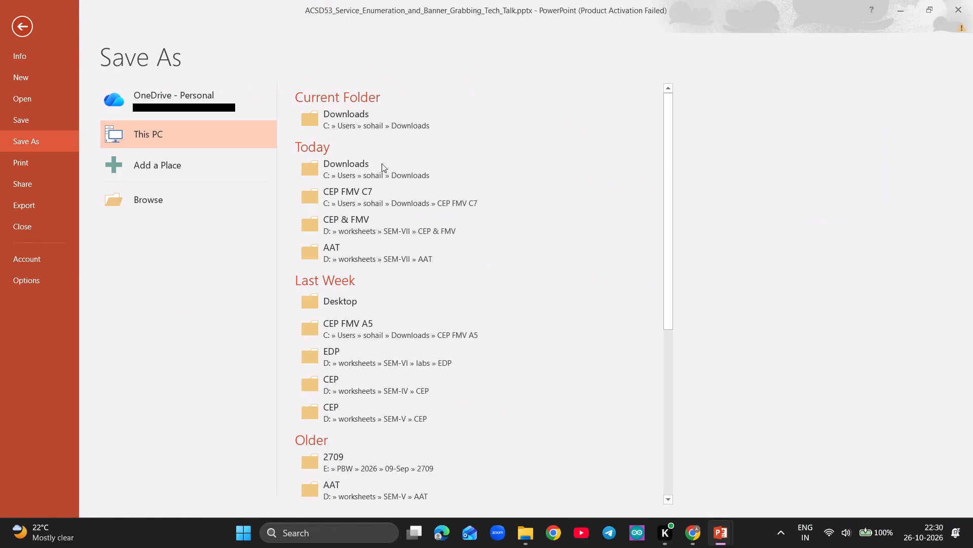
left_click(363, 192)
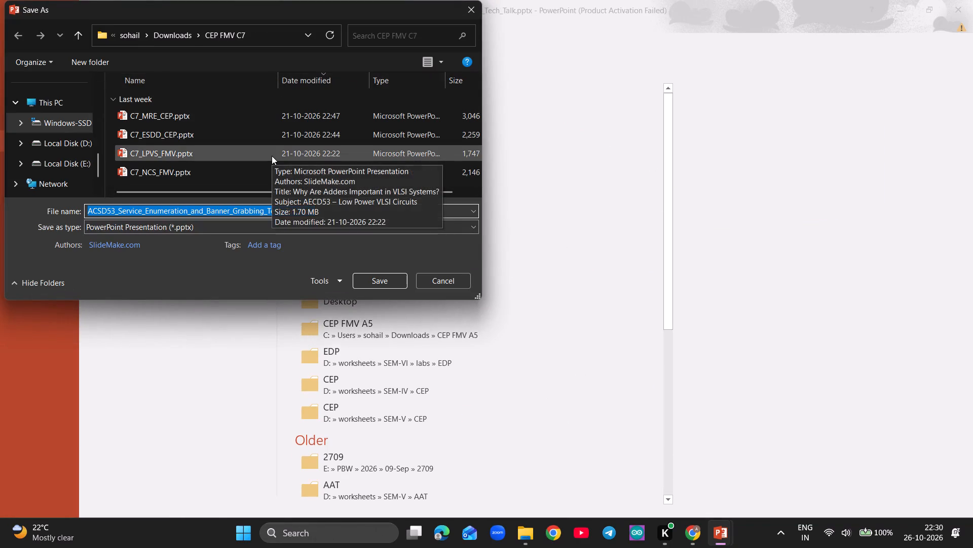
left_click(207, 173)
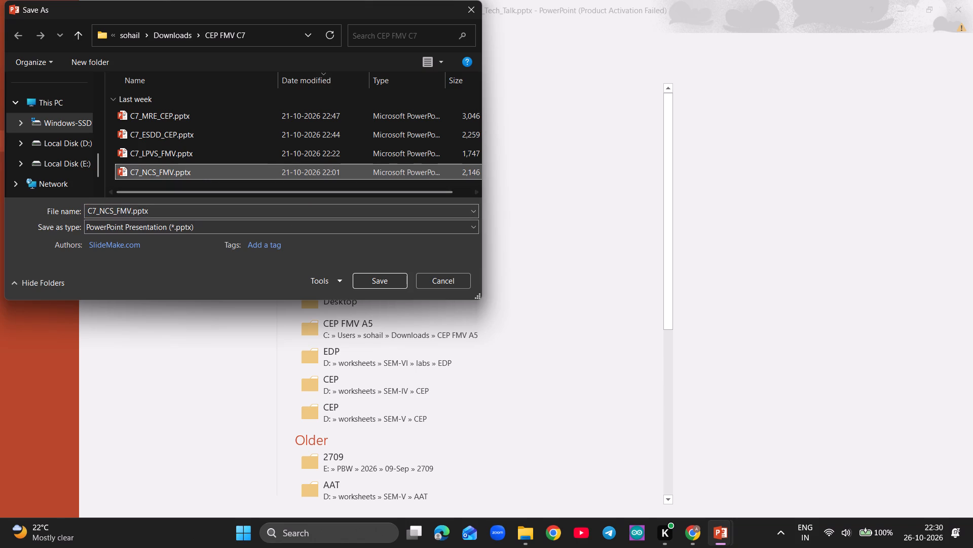
left_click(112, 211)
left_click(112, 211)
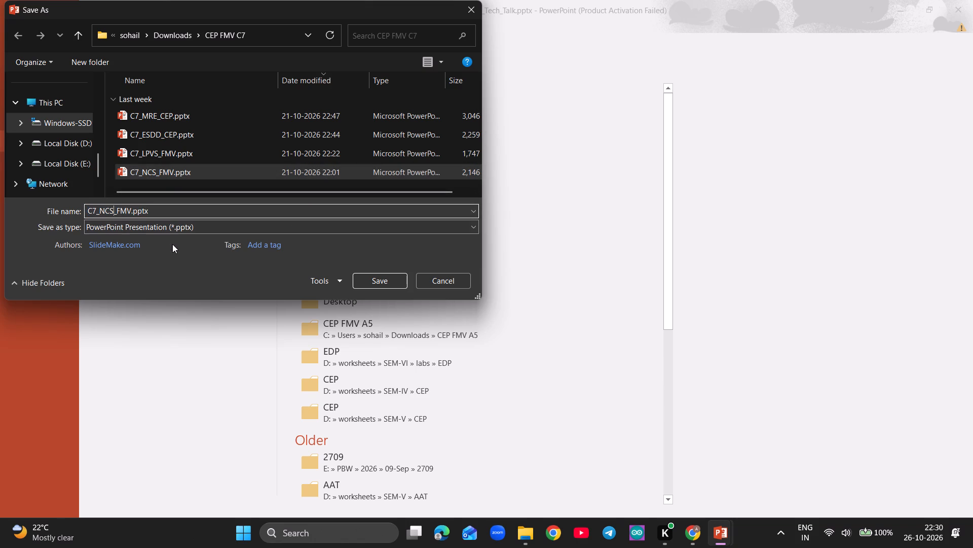
key("BackSpace")
key("BackSpace")
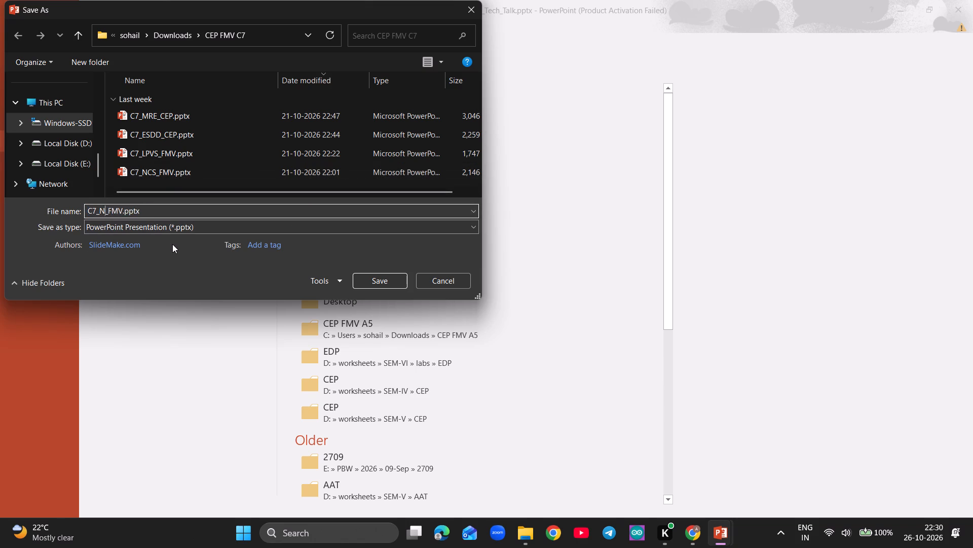
key("BackSpace")
type("EH")
type("CD")
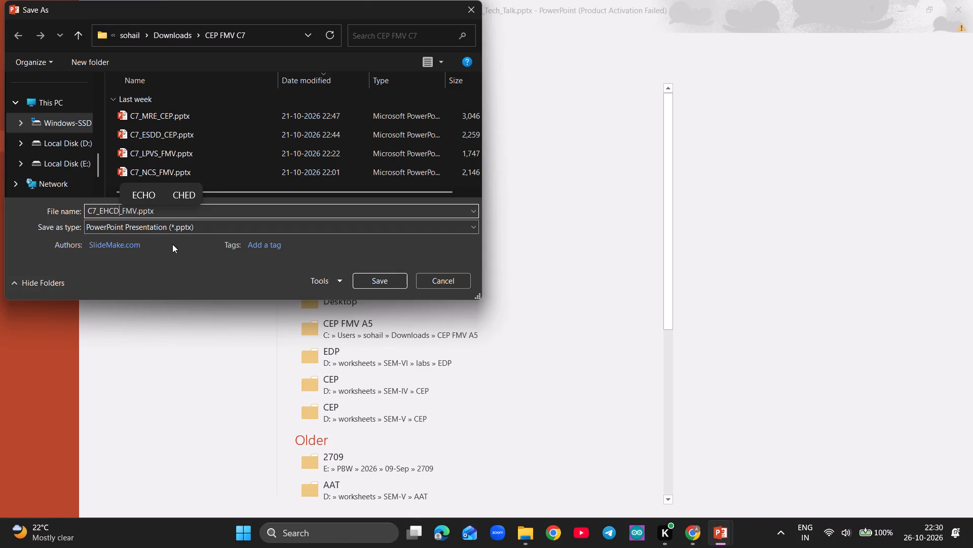
left_click(398, 280)
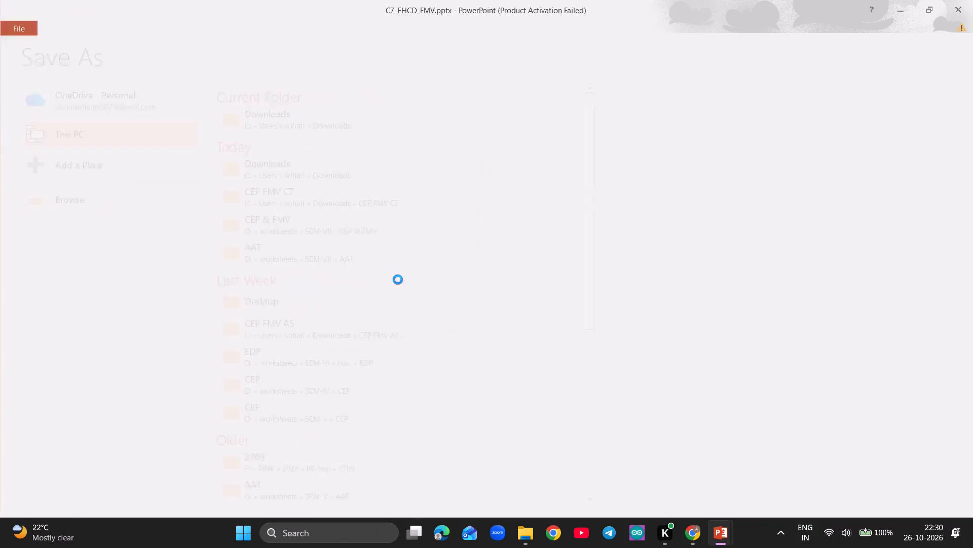
key("ctrl+s")
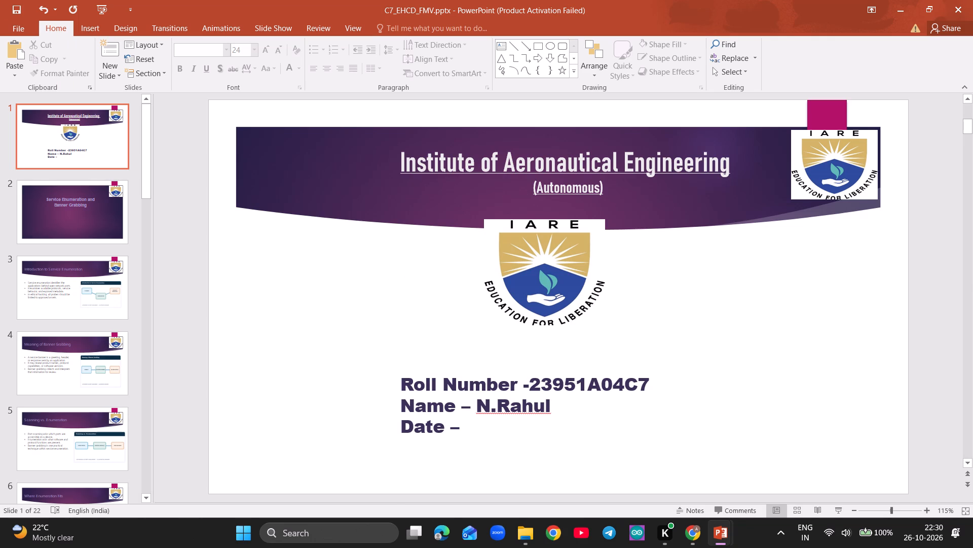
Close the C7_EHCD_FMV.pptx presentation and PowerPoint, returning to the Downloads folder in File Explorer.
left_click(972, 0)
left_click(972, 0)
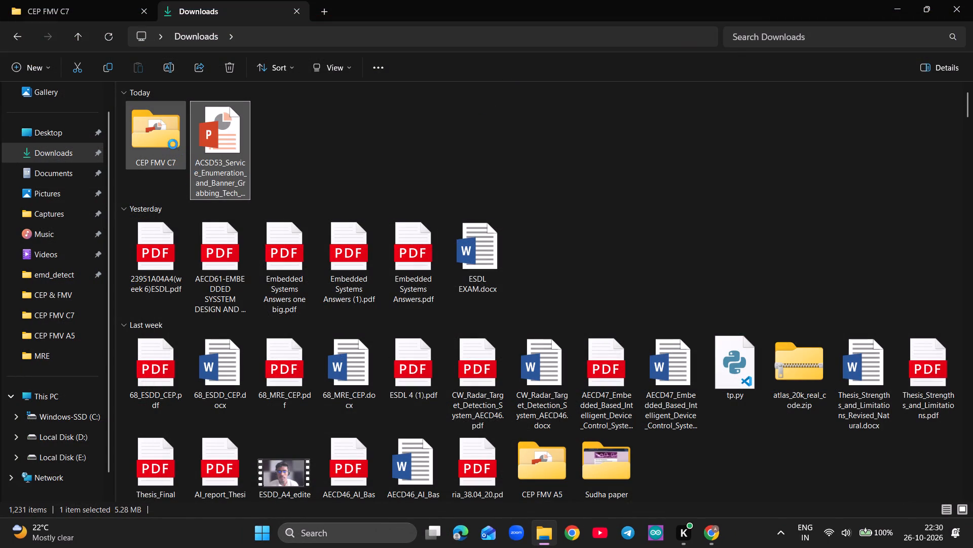
Delete the original ACSD53_Service_Enumeration_and_Banner_Grabbing_Tech presentation from the Downloads folder.
left_click(338, 141)
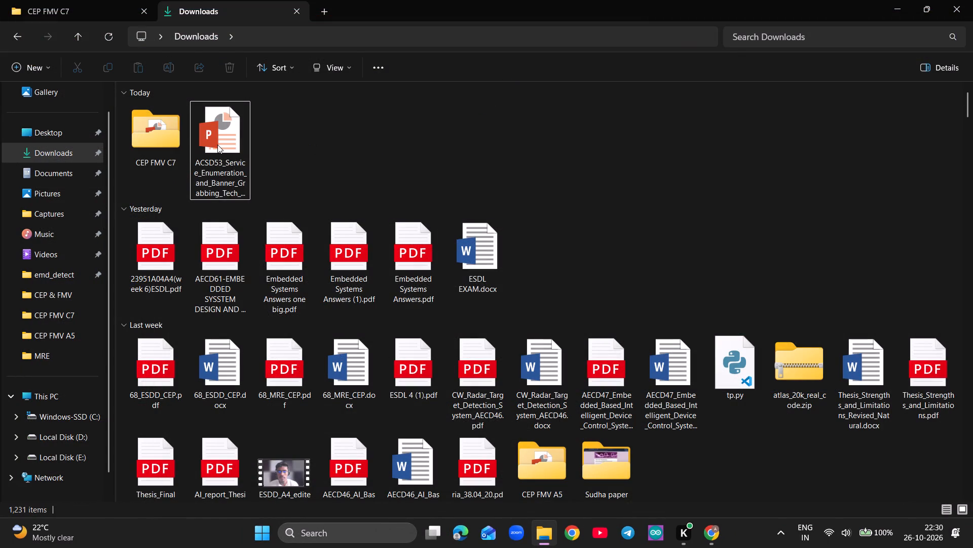